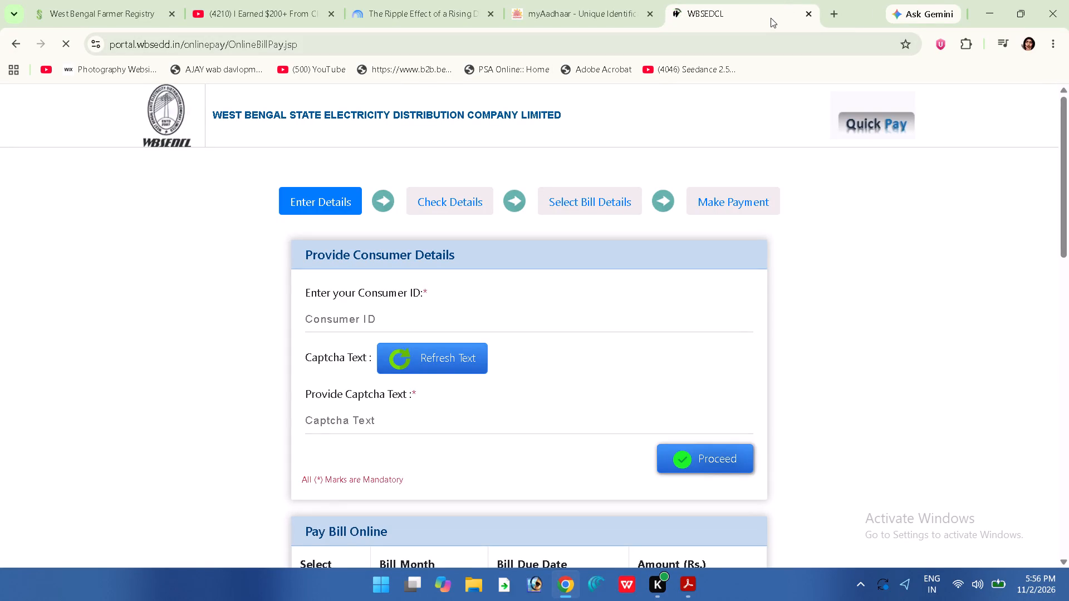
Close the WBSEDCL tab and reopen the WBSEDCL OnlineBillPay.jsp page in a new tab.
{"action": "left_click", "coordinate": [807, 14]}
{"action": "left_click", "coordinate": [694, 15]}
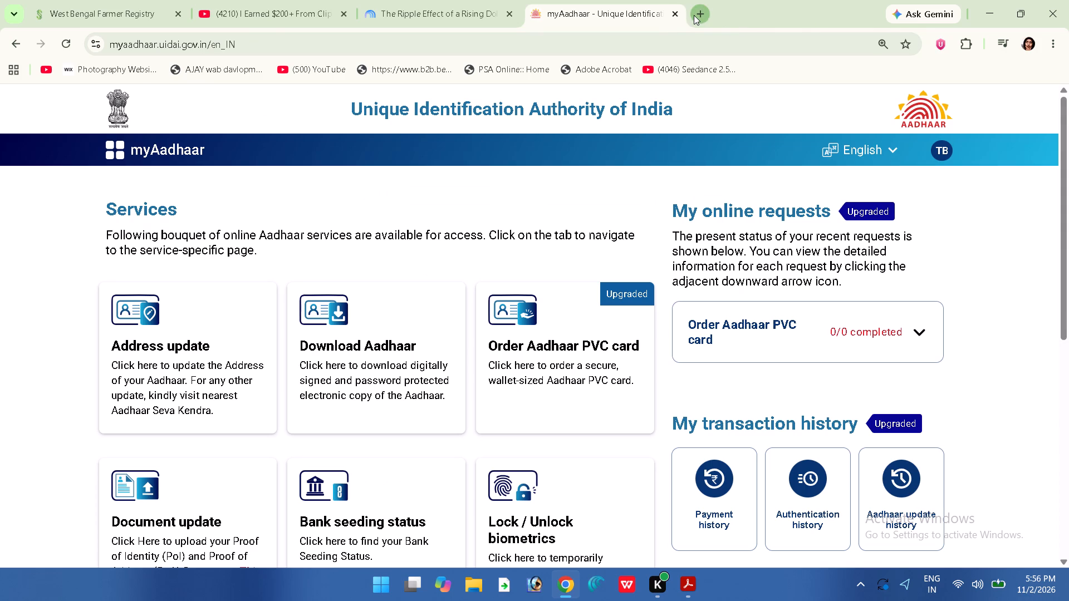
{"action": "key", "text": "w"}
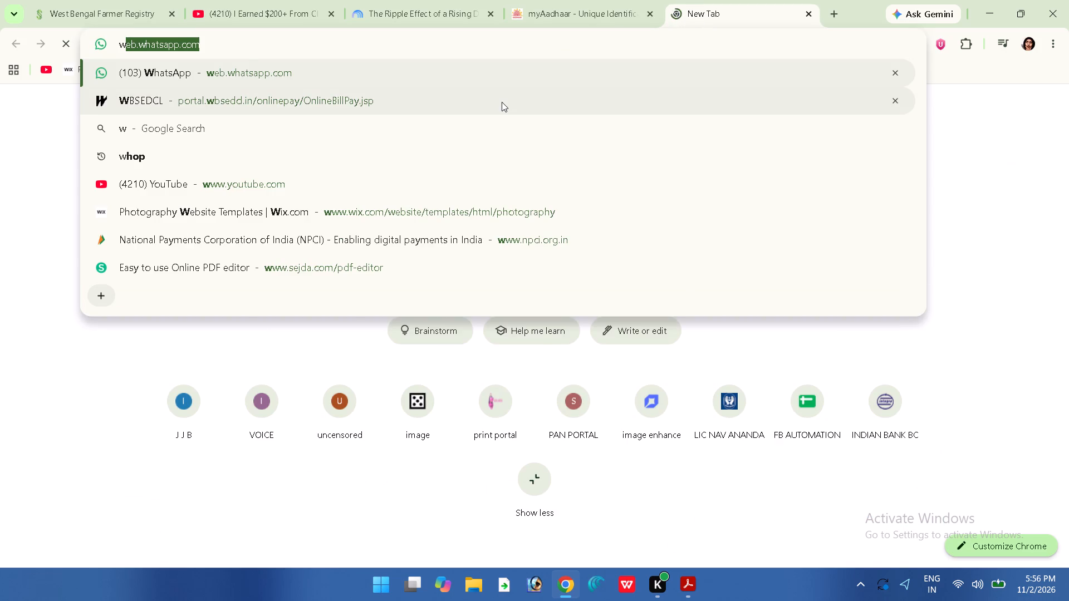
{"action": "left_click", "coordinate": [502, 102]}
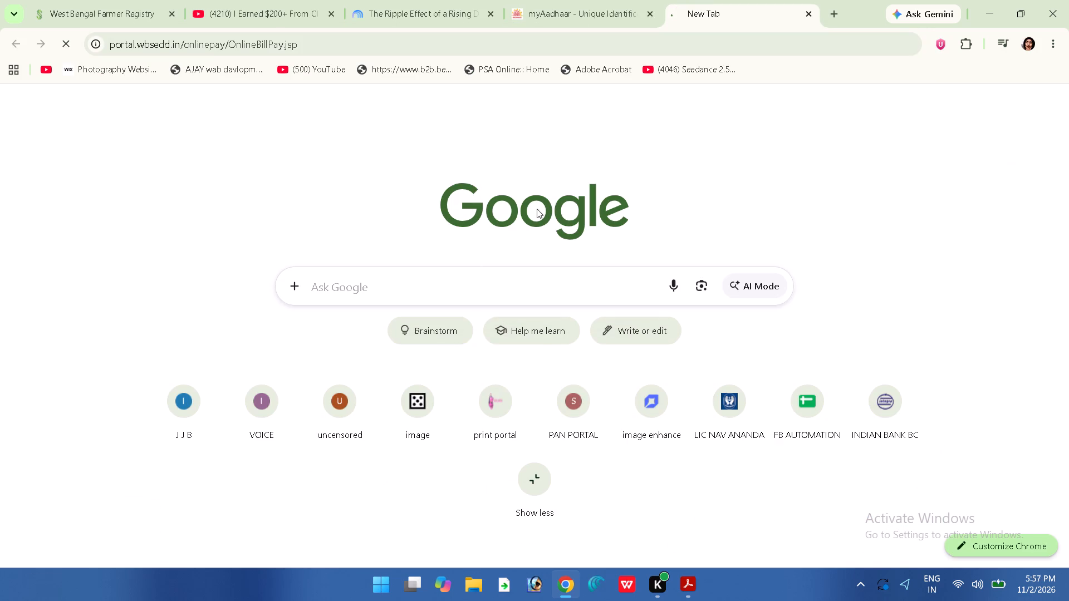
Replace the loading WBSEDCL tab with a fresh one and open the OnlineBillPay.jsp page in it.
{"action": "left_click", "coordinate": [832, 5]}
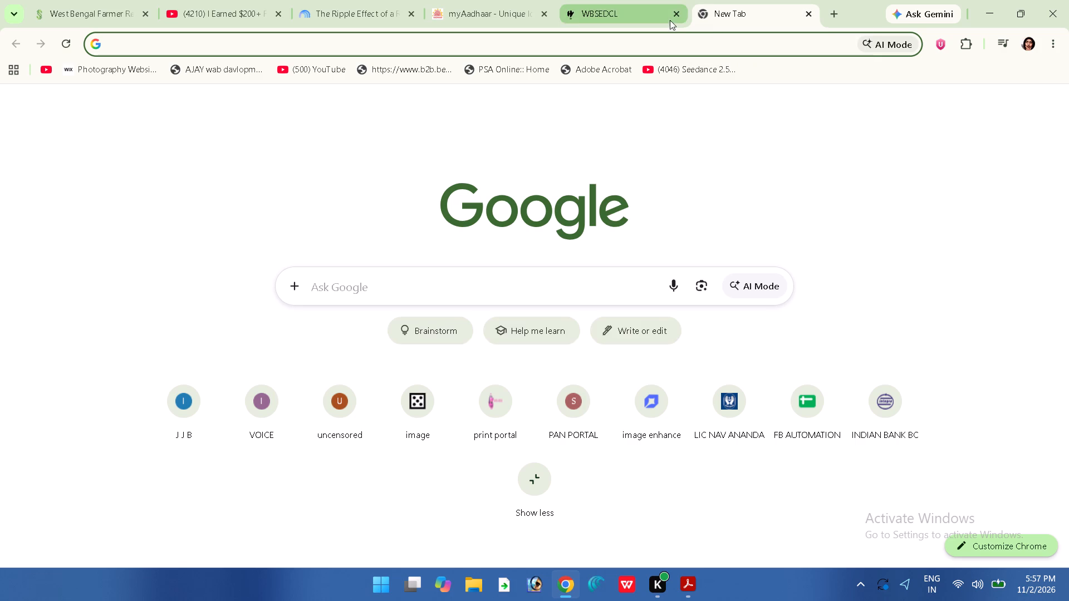
{"action": "left_click", "coordinate": [673, 16]}
{"action": "left_click", "coordinate": [616, 51]}
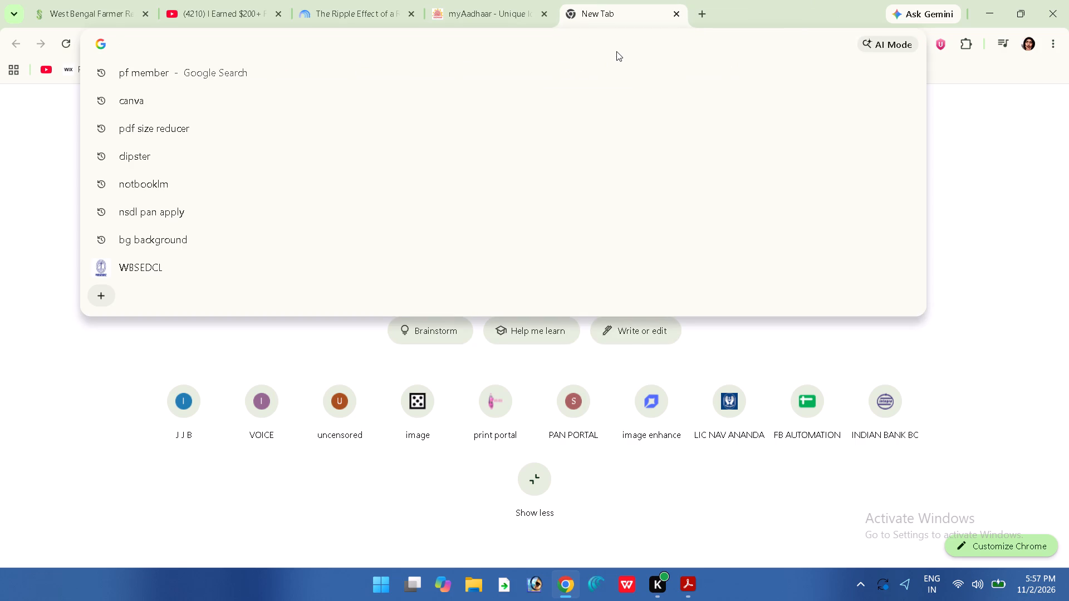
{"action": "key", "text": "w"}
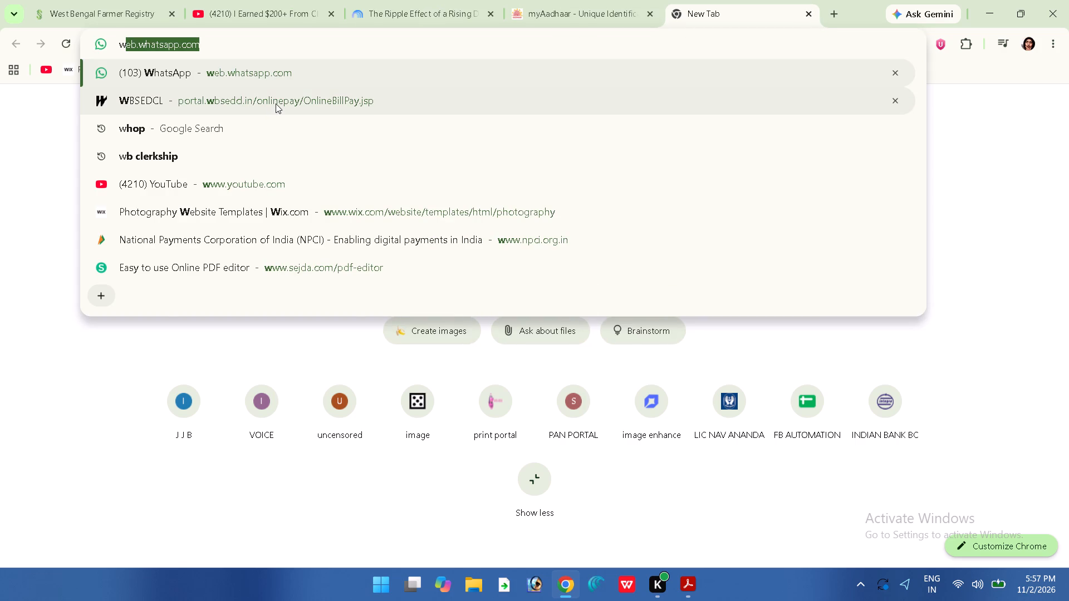
{"action": "left_click", "coordinate": [276, 104]}
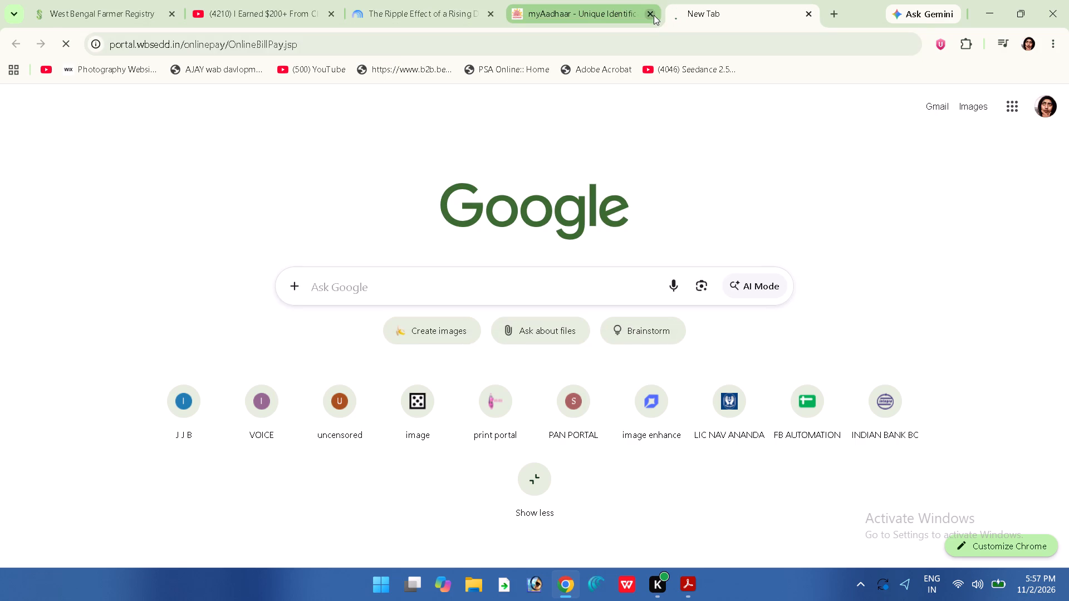
Close the myAadhaar tab.
{"action": "left_click", "coordinate": [654, 15]}
Shorten the WBSEDCL page address by deleting the trailing OnlineBillPay.jsp path from its end.
{"action": "left_click", "coordinate": [332, 45]}
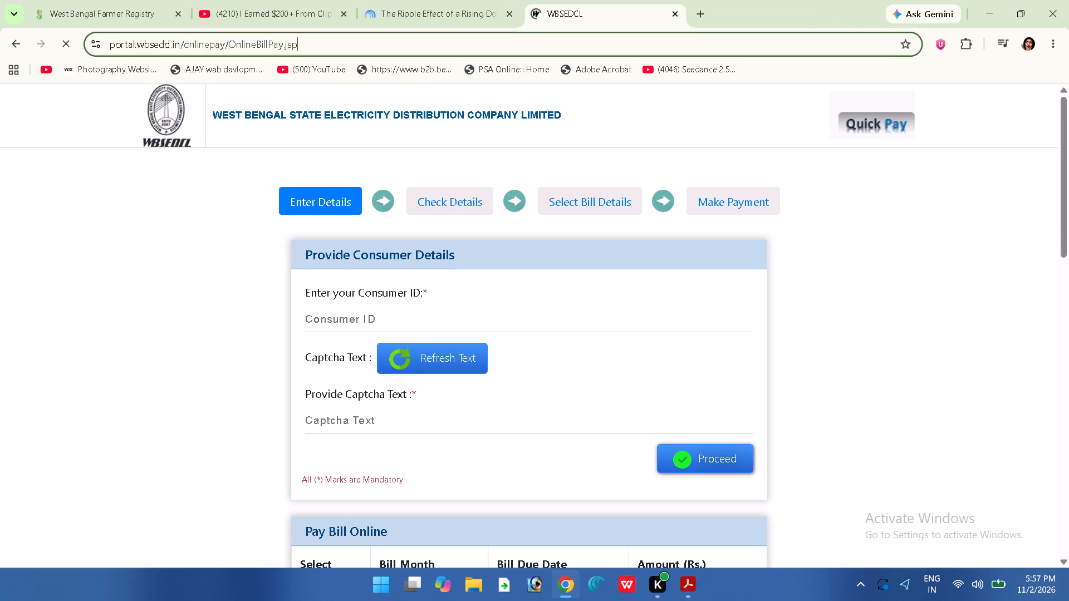
{"action": "key", "text": "Right"}
{"action": "key", "text": "BackSpace"}
{"action": "key", "text": "BackSpace"}
{"action": "key", "text": "BackSpace"}
{"action": "key", "text": "BackSpace"}
{"action": "key", "text": "BackSpace"}
{"action": "key", "text": "BackSpace"}
{"action": "key", "text": "BackSpace"}
{"action": "key", "text": "BackSpace"}
{"action": "key", "text": "BackSpace"}
{"action": "key", "text": "BackSpace"}
{"action": "key", "text": "BackSpace"}
{"action": "key", "text": "BackSpace"}
{"action": "key", "text": "BackSpace"}
{"action": "key", "text": "BackSpace"}
{"action": "key", "text": "BackSpace"}
{"action": "key", "text": "BackSpace"}
{"action": "key", "text": "BackSpace"}
{"action": "key", "text": "BackSpace"}
{"action": "key", "text": "BackSpace"}
{"action": "key", "text": "BackSpace"}
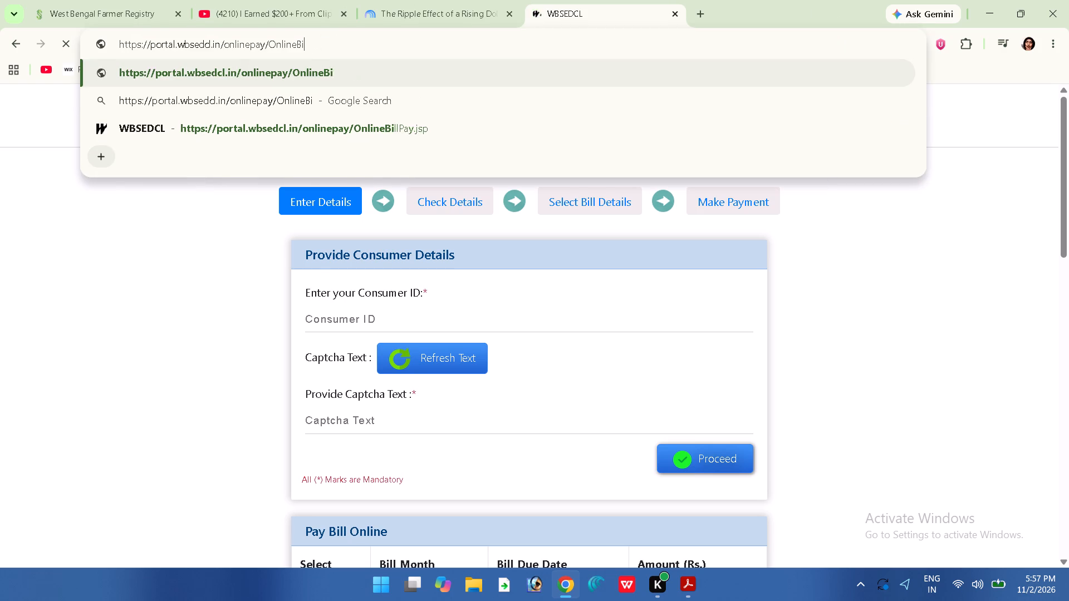
Load the WBSEDCL home page from the shortened portal.wbsedcl.in address and open its Download Payment Receipt service.
{"action": "key", "text": "BackSpace"}
{"action": "key", "text": "Return"}
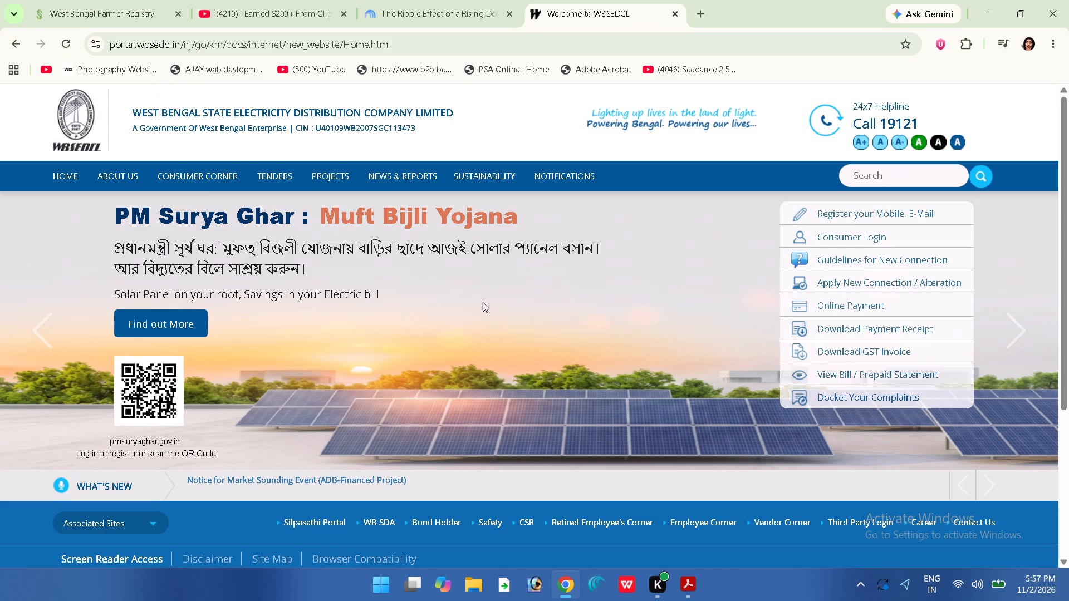
{"action": "left_click", "coordinate": [847, 325]}
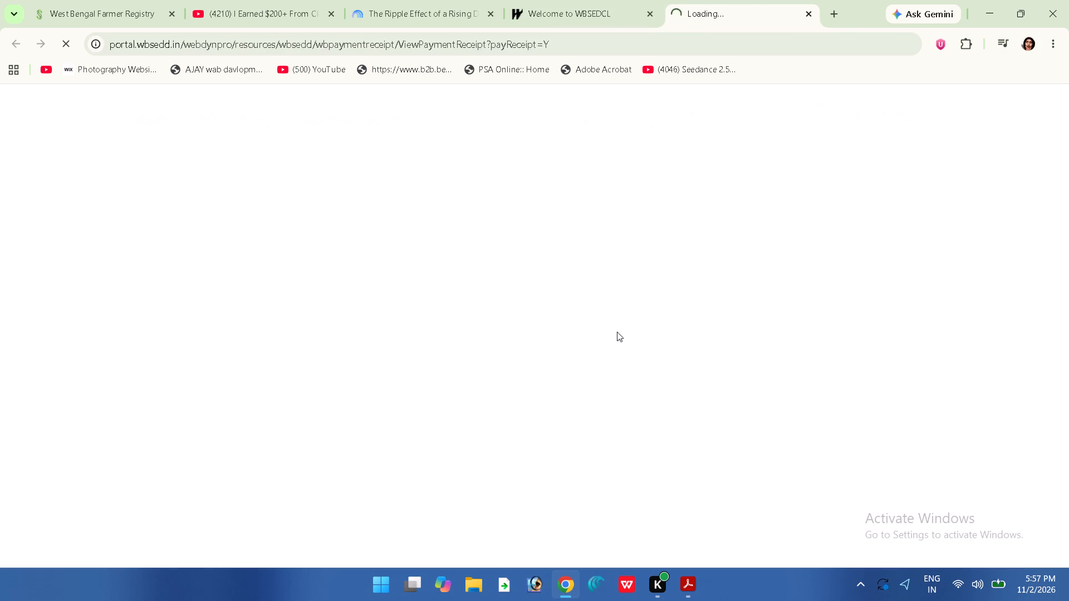
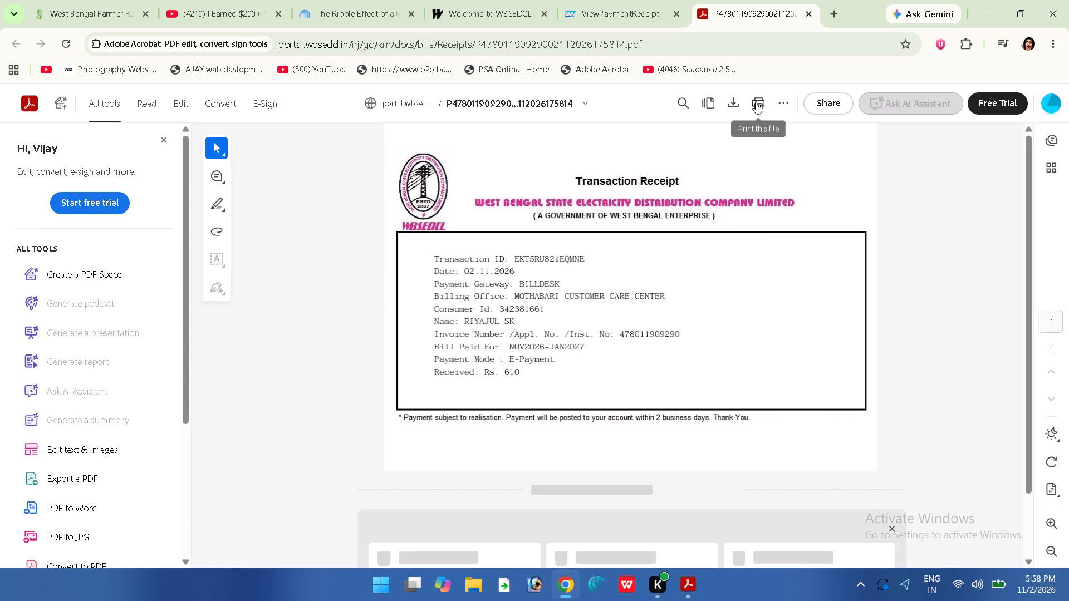
Print one black-and-white copy of the WBSEDCL transaction receipt PDF on the Brother DCP-T220 printer.
{"action": "left_click", "coordinate": [756, 101]}
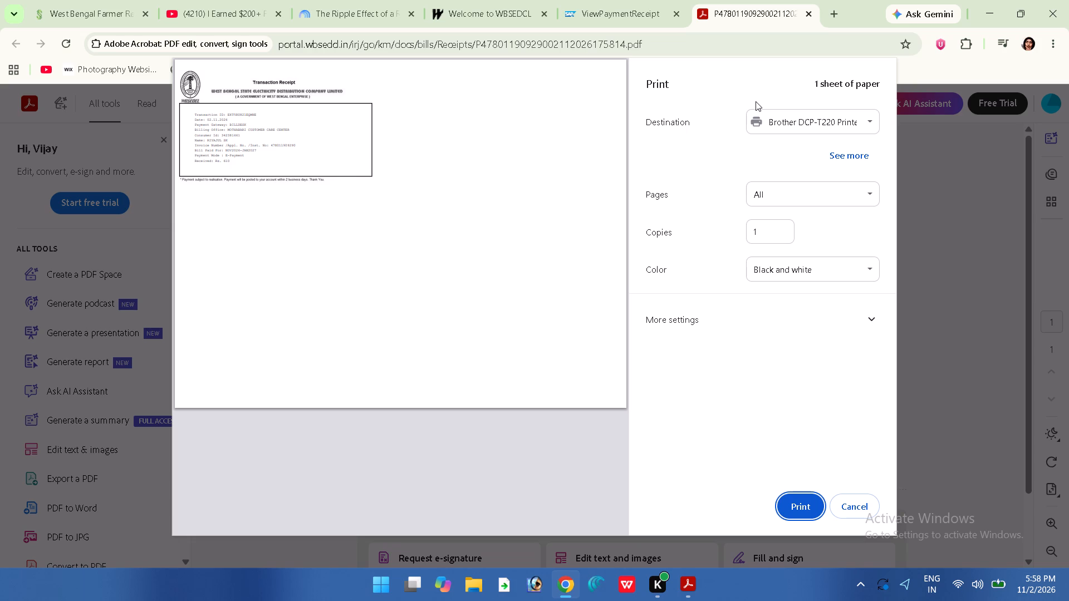
{"action": "left_click", "coordinate": [814, 498]}
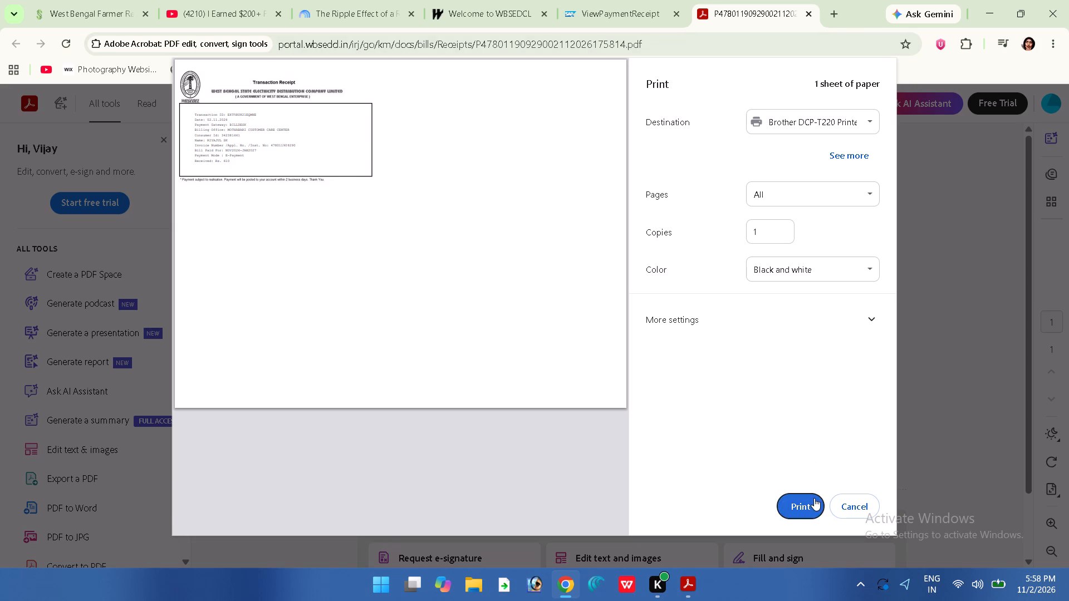
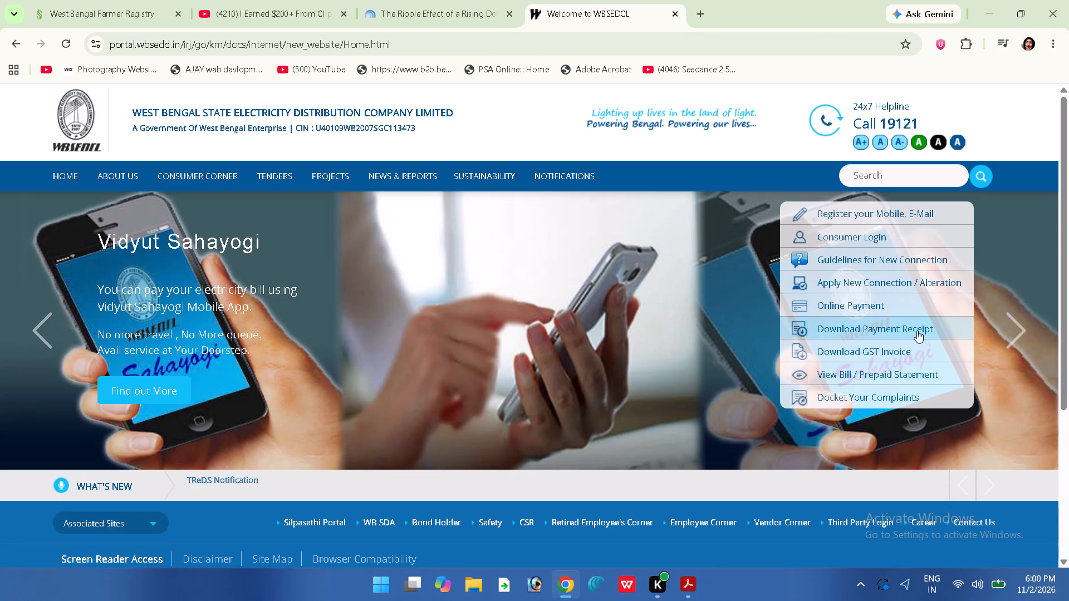
Open the Quick Pay form for postpaid energy bills from the WBSEDCL online payment page.
{"action": "left_click", "coordinate": [899, 306]}
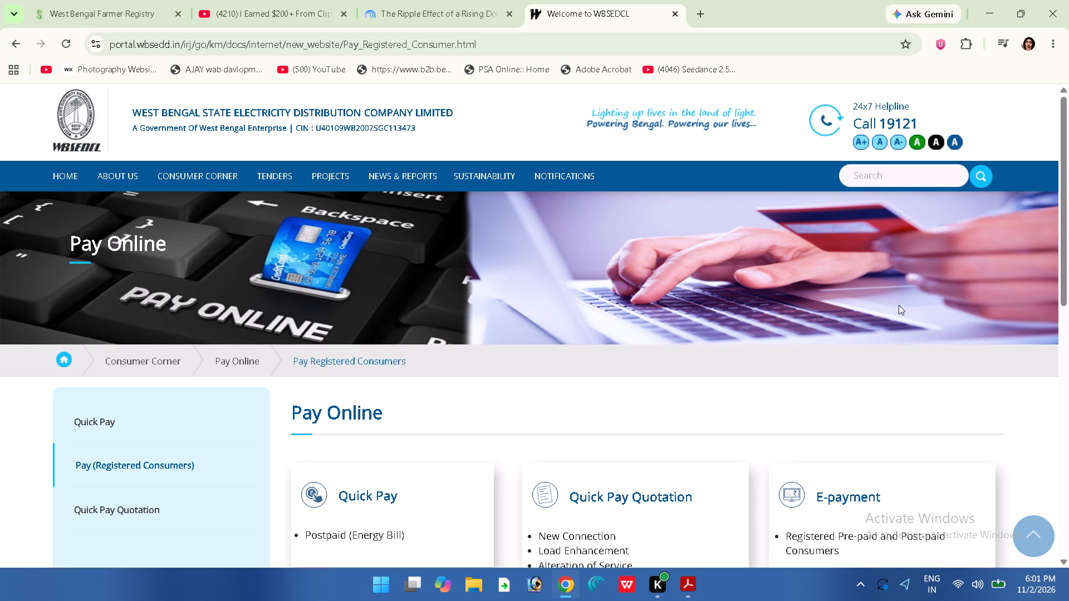
{"action": "left_click", "coordinate": [360, 499]}
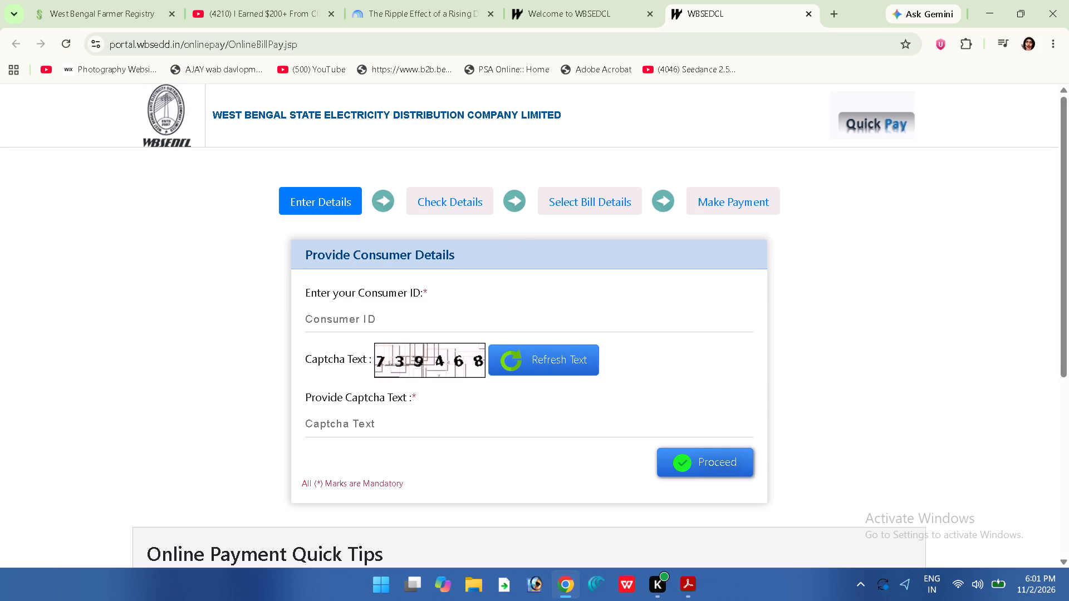
Submit the next consumer's ID with the displayed captcha text in the Quick Pay form.
{"action": "left_click", "coordinate": [405, 328]}
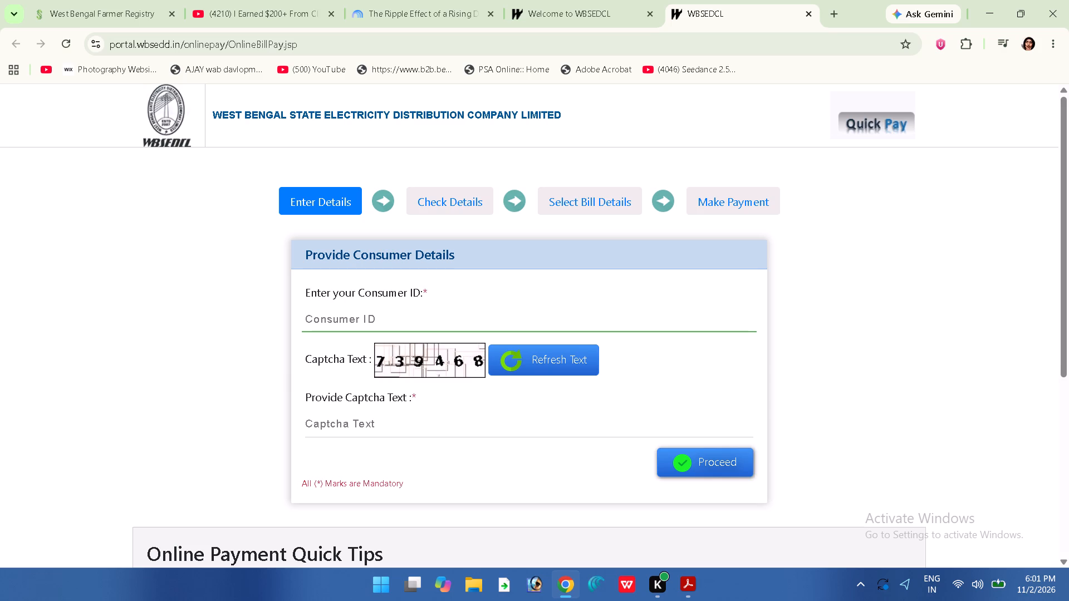
{"action": "left_click", "coordinate": [405, 328]}
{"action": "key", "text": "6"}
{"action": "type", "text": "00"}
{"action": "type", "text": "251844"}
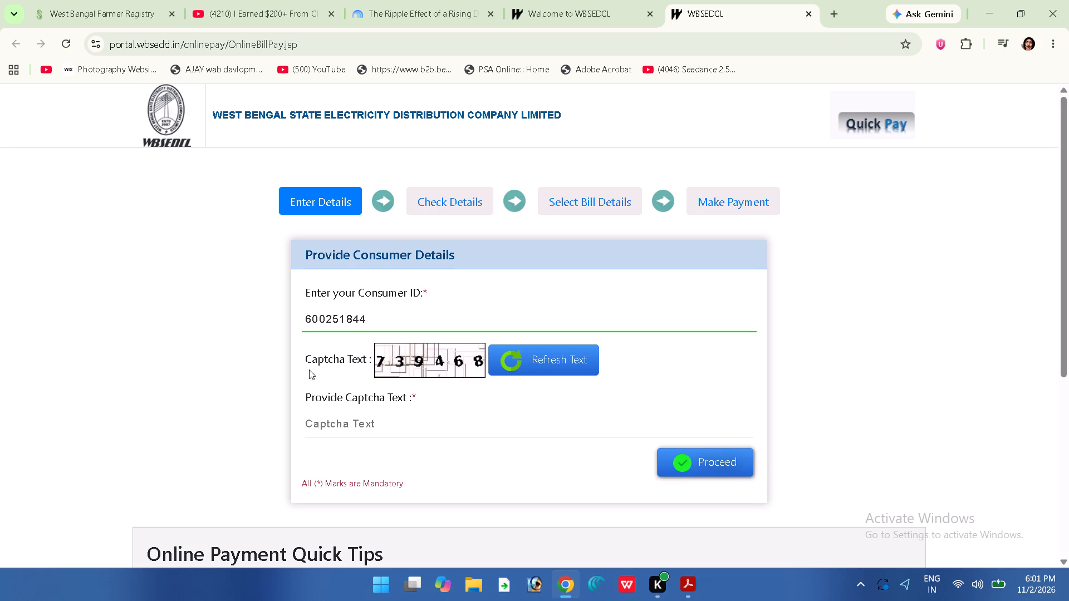
{"action": "left_click", "coordinate": [363, 428]}
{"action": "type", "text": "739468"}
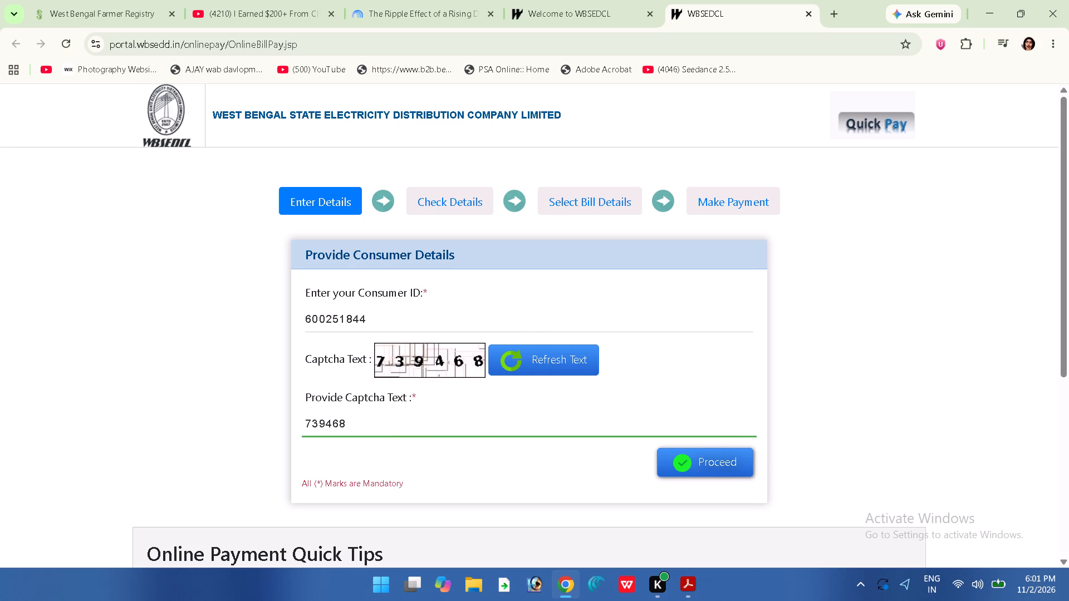
{"action": "left_click", "coordinate": [714, 470]}
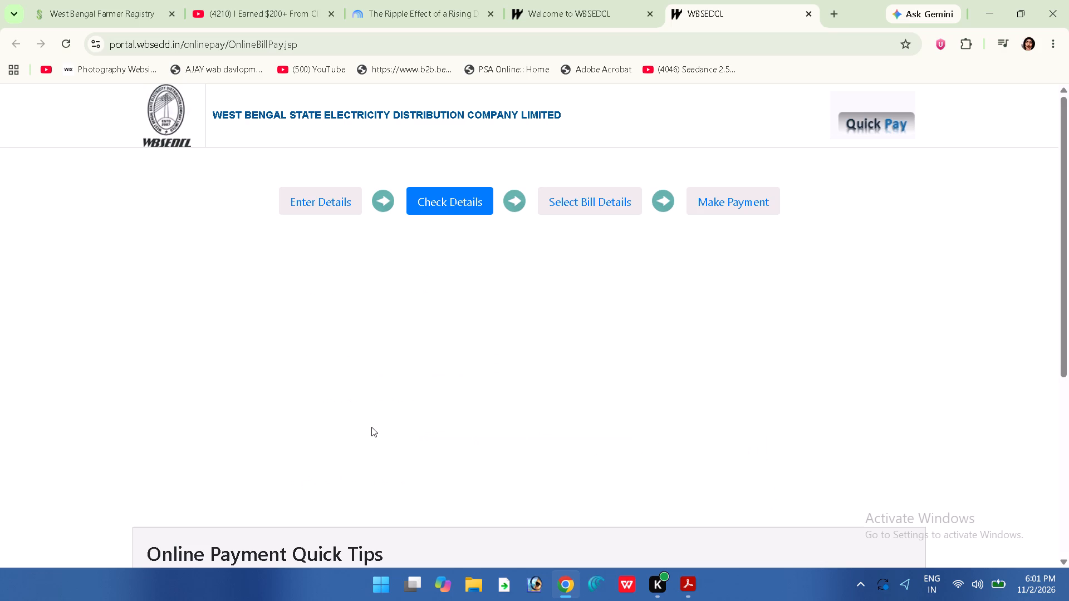
Accept the consumer details and select the NOV2026 bill for payment.
{"action": "left_click", "coordinate": [715, 531]}
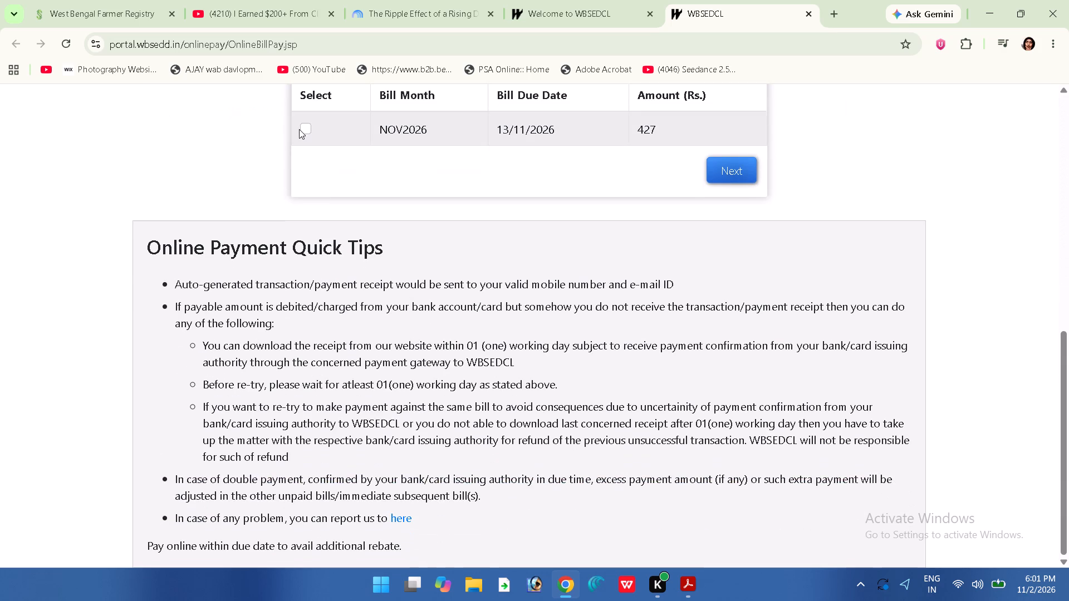
{"action": "left_click", "coordinate": [301, 125]}
{"action": "left_click", "coordinate": [747, 175]}
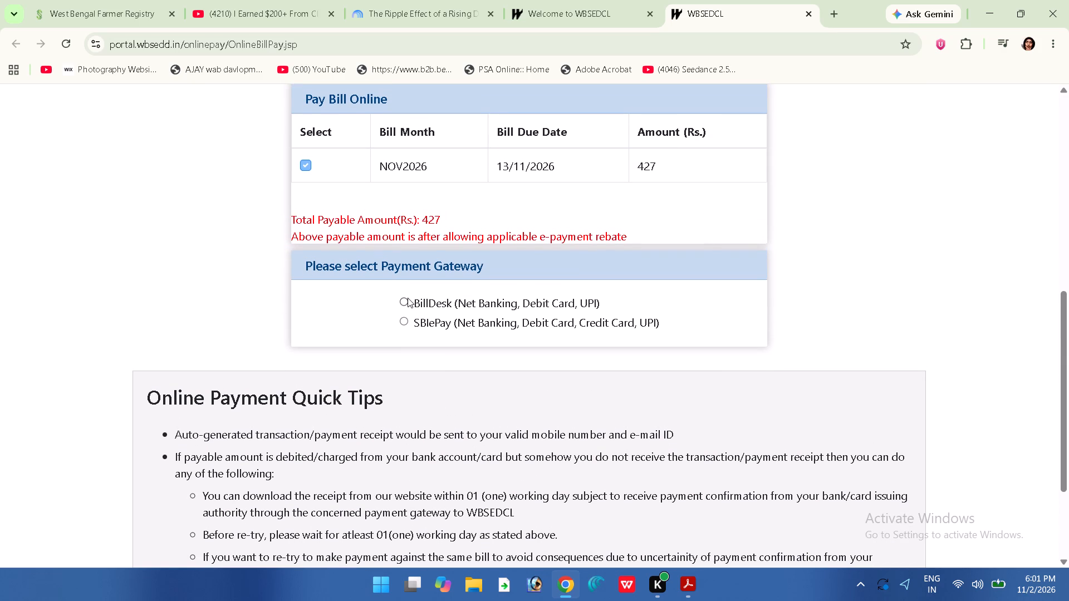
Choose BillDesk as the payment gateway and agree to the transaction terms and conditions.
{"action": "left_click", "coordinate": [407, 298]}
{"action": "left_click", "coordinate": [405, 303]}
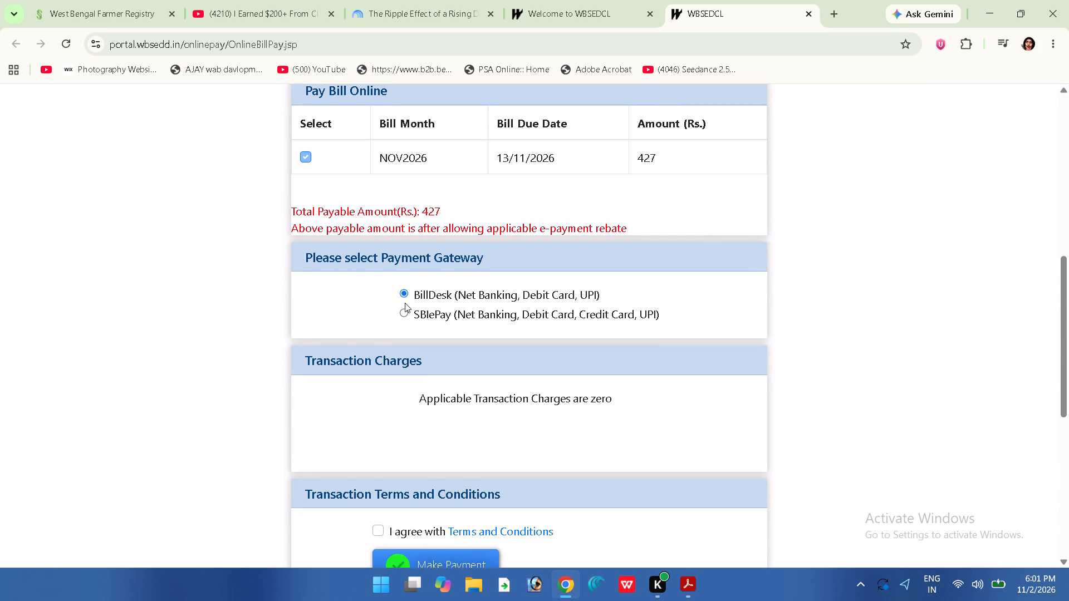
{"action": "scroll", "coordinate": [377, 259], "scroll_direction": "up", "scroll_amount": 5}
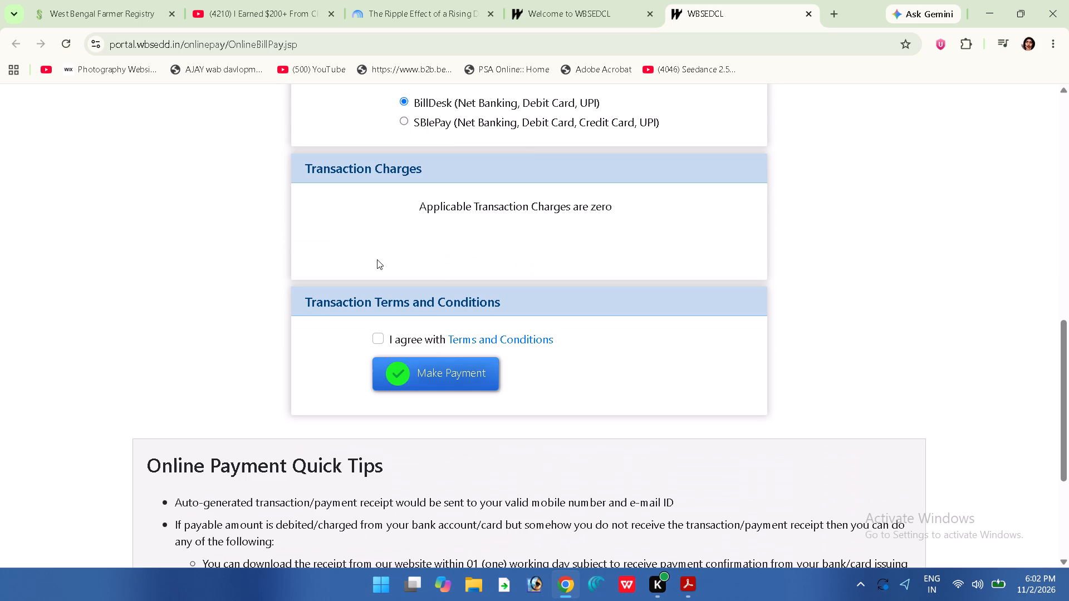
{"action": "scroll", "coordinate": [377, 259], "scroll_direction": "up", "scroll_amount": 1}
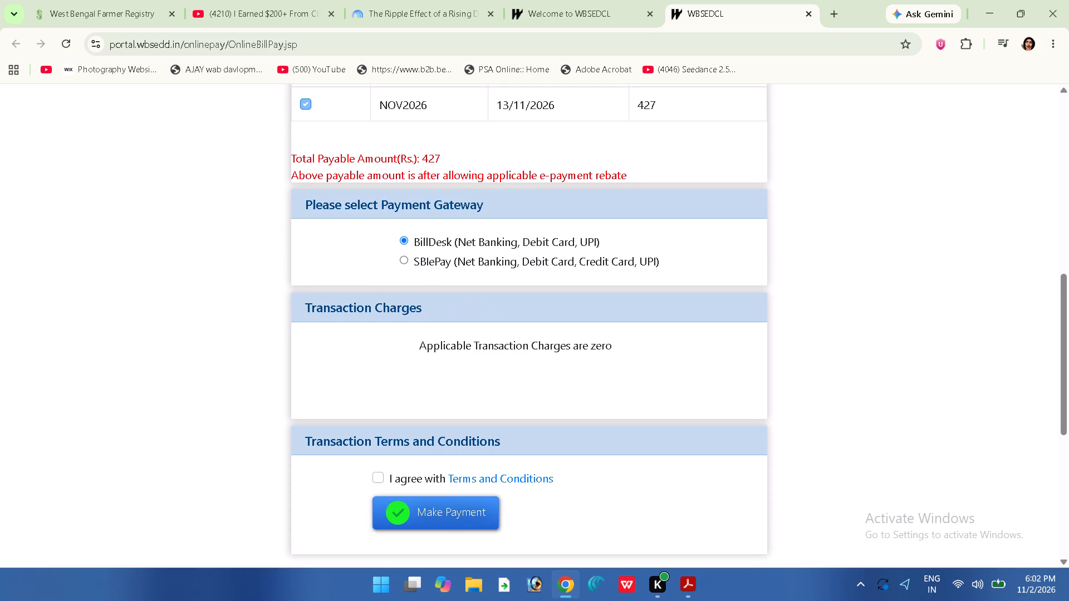
{"action": "left_click", "coordinate": [376, 477]}
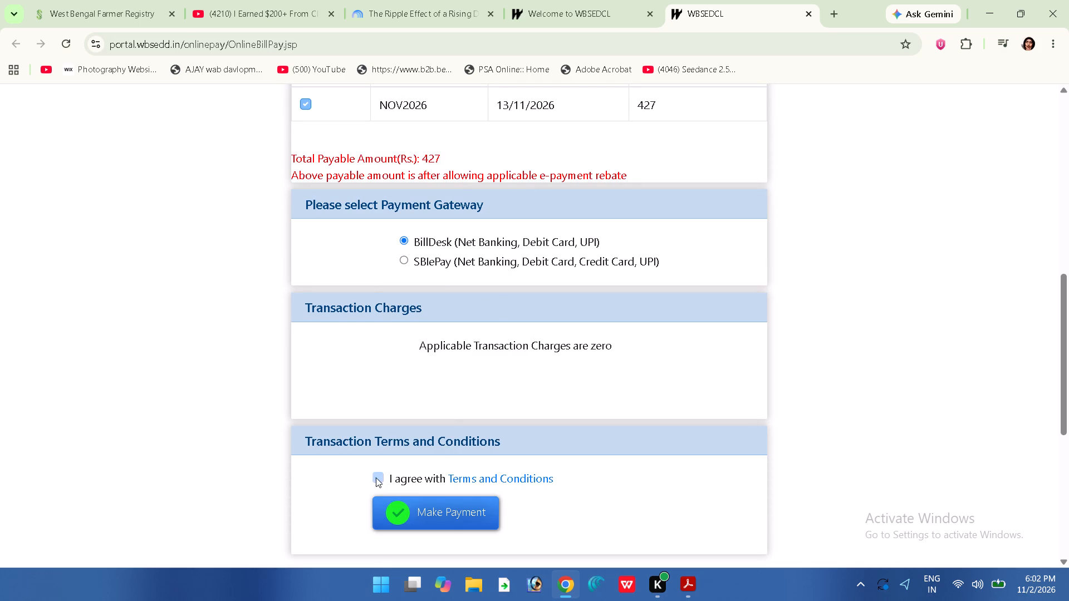
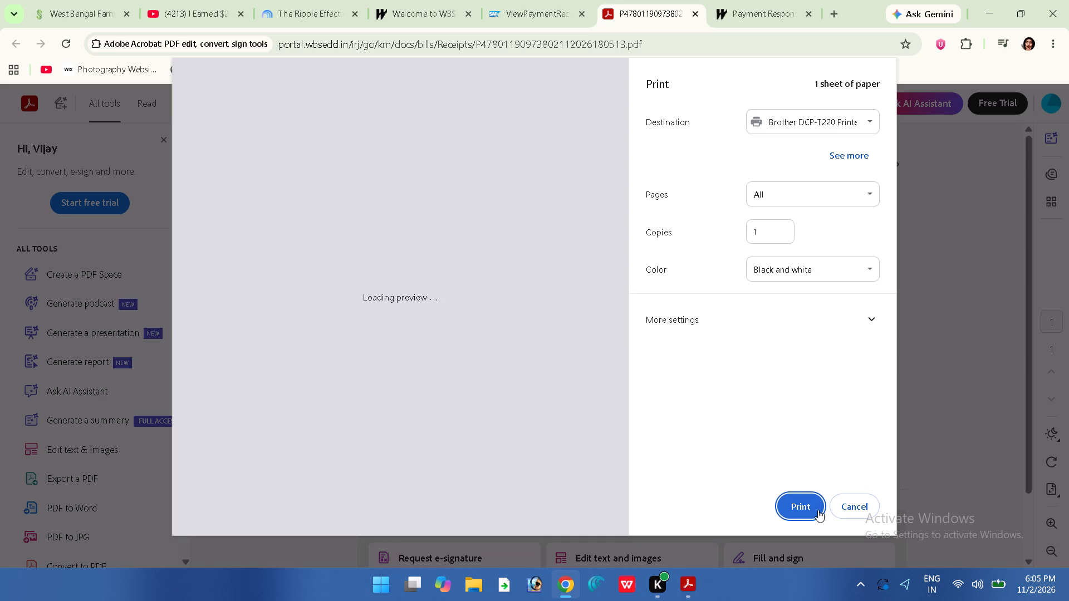
Print one black-and-white copy of the WBSEDCL transaction receipt for the NOV2026 bill on the Brother DCP-T220 printer.
{"action": "left_click", "coordinate": [803, 508]}
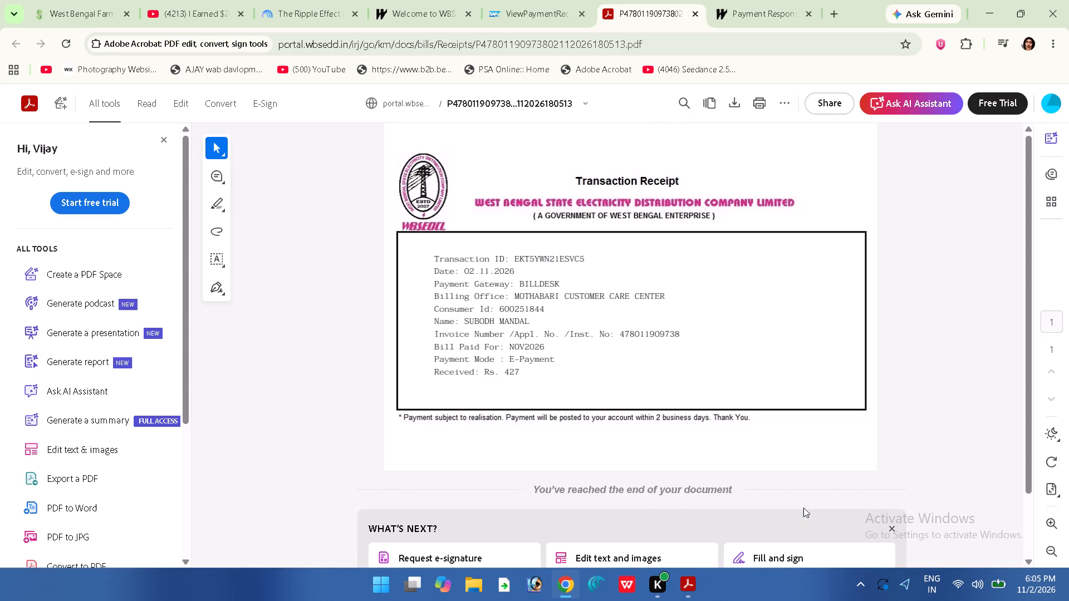
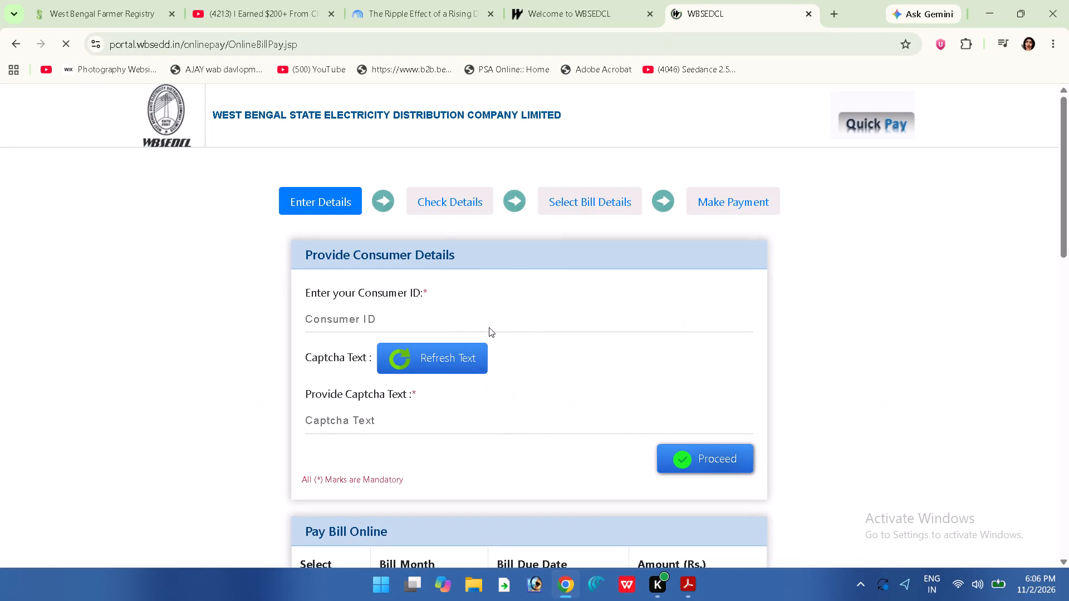
Submit the next consumer's ID with the captcha text and open that consumer's list of unpaid bills.
{"action": "left_click", "coordinate": [489, 327]}
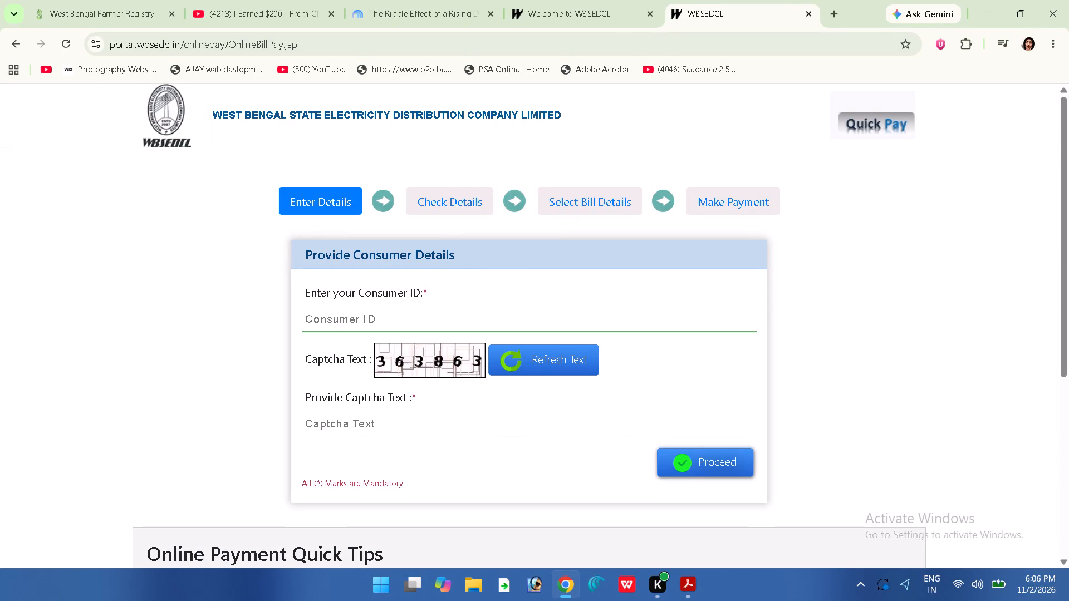
{"action": "left_click", "coordinate": [475, 313]}
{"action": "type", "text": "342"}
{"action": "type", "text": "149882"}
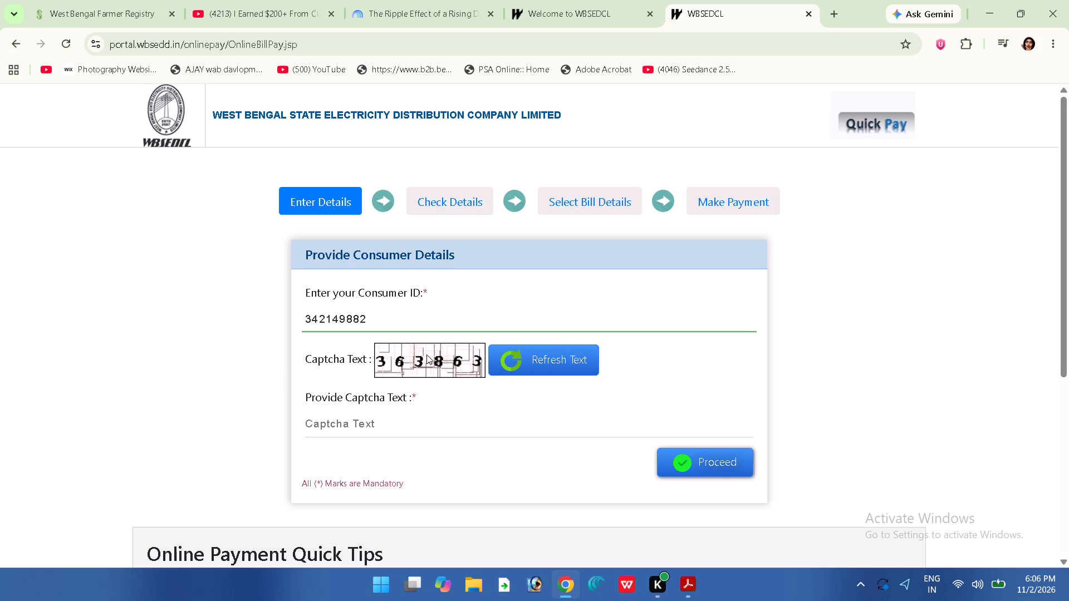
{"action": "left_click", "coordinate": [375, 421]}
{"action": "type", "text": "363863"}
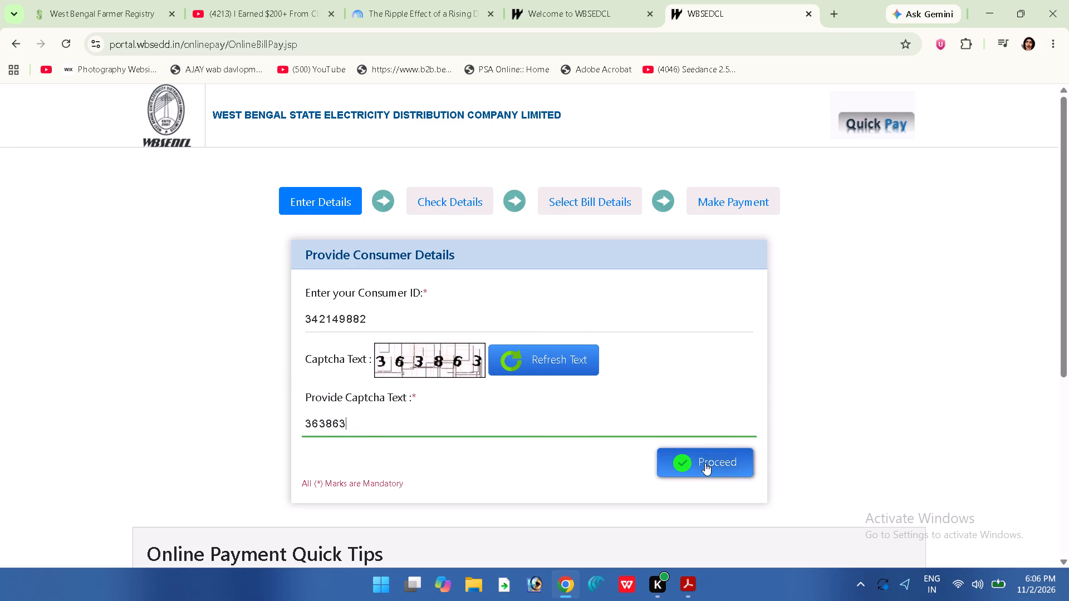
{"action": "left_click", "coordinate": [705, 463]}
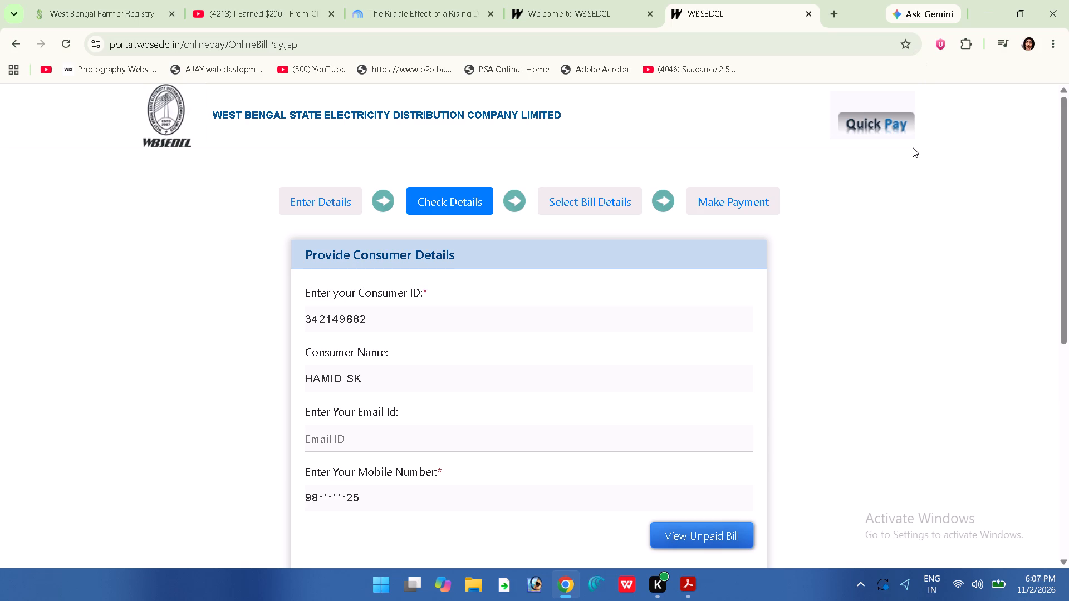
{"action": "scroll", "coordinate": [803, 314], "scroll_direction": "down", "scroll_amount": 2}
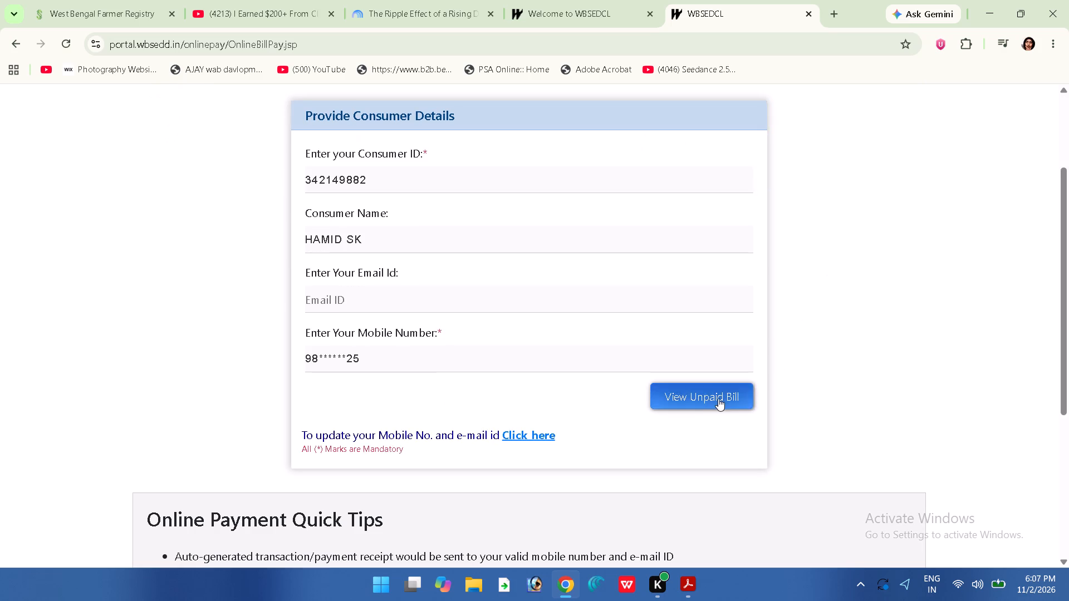
{"action": "left_click", "coordinate": [718, 398]}
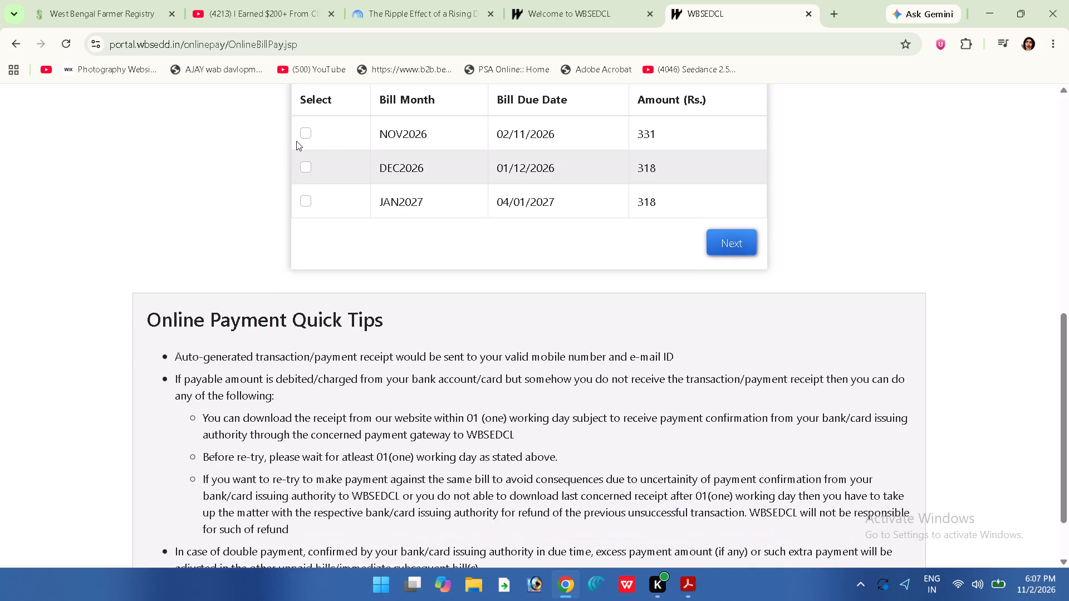
Select the NOV2026, DEC2026 and JAN2027 bills for payment and proceed to the payment gateway choice.
{"action": "left_click", "coordinate": [300, 87]}
{"action": "left_click", "coordinate": [307, 126]}
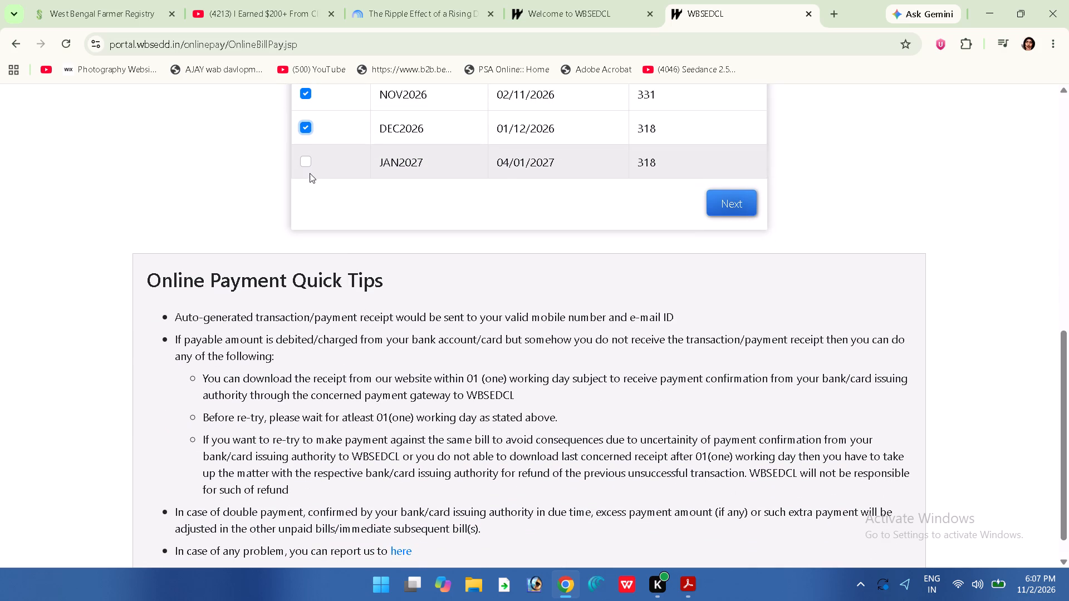
{"action": "left_click", "coordinate": [308, 160]}
{"action": "left_click", "coordinate": [743, 200]}
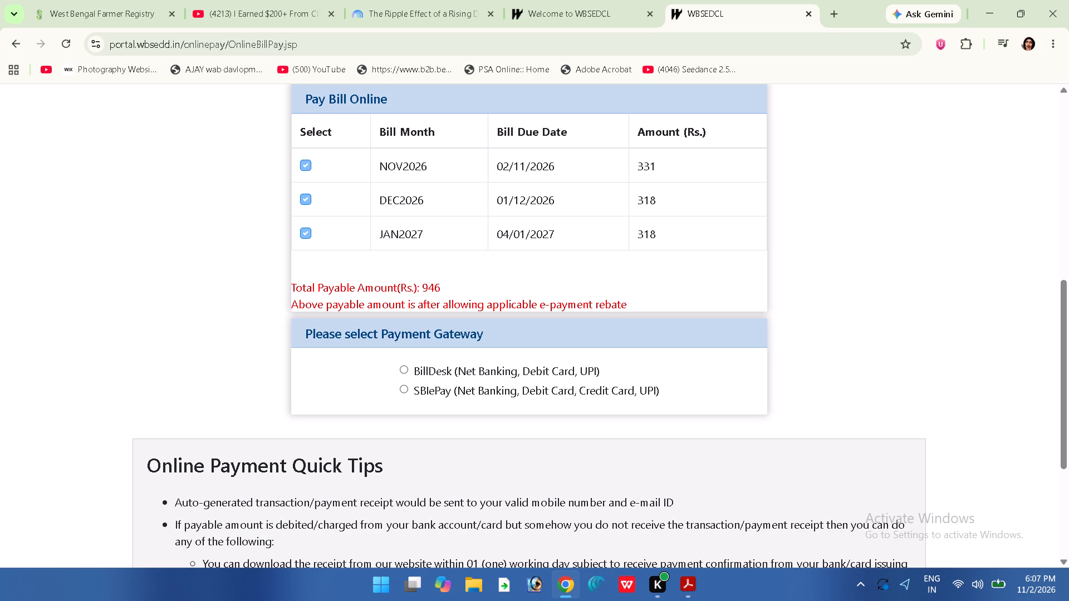
Review the consumer details and selected bills, and choose BillDesk (Net Banking, Debit Card, UPI) as the payment gateway.
{"action": "scroll", "coordinate": [487, 299], "scroll_direction": "up", "scroll_amount": 3}
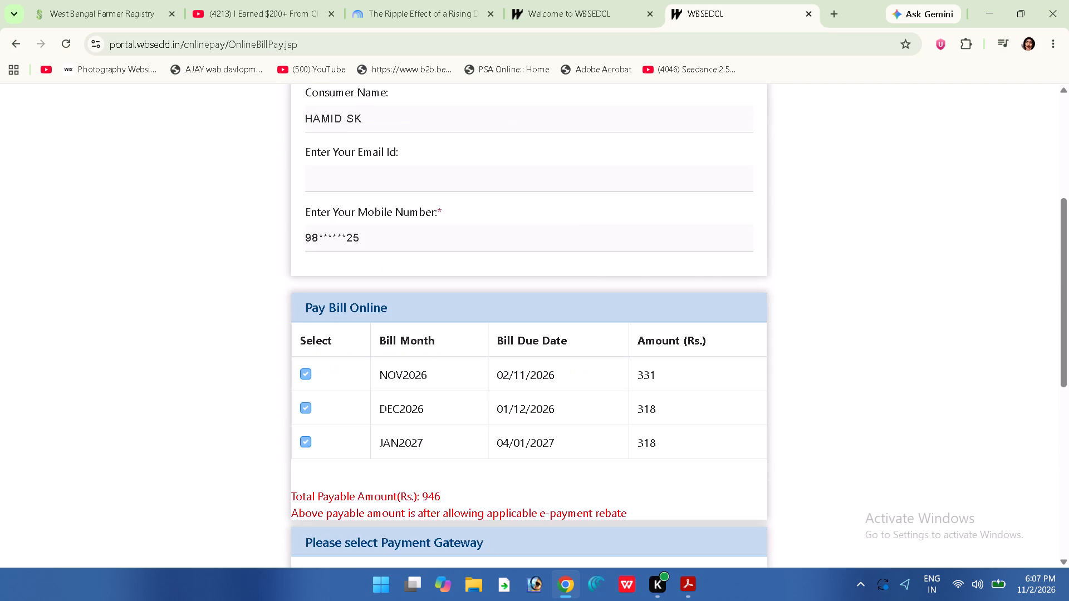
{"action": "scroll", "coordinate": [487, 299], "scroll_direction": "up", "scroll_amount": 1}
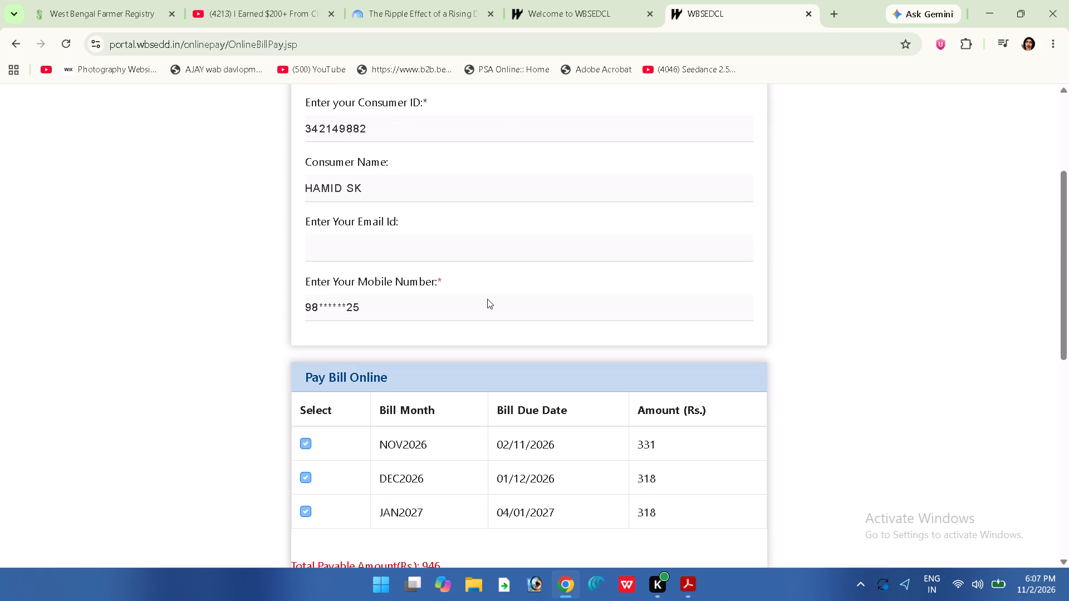
{"action": "scroll", "coordinate": [487, 299], "scroll_direction": "down", "scroll_amount": 3}
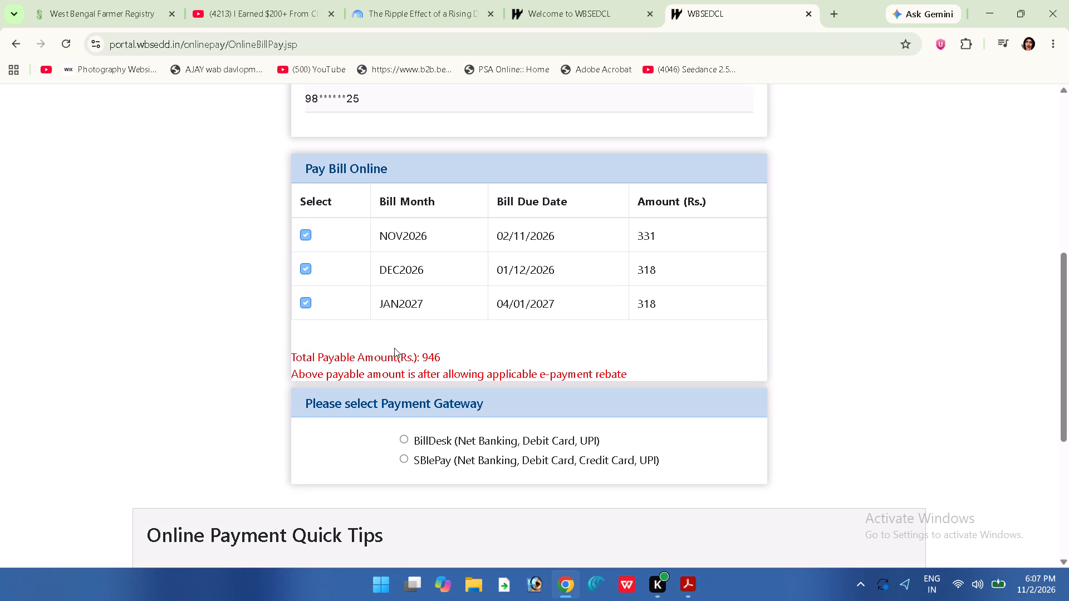
{"action": "left_click", "coordinate": [402, 443]}
{"action": "scroll", "coordinate": [402, 443], "scroll_direction": "down", "scroll_amount": 1}
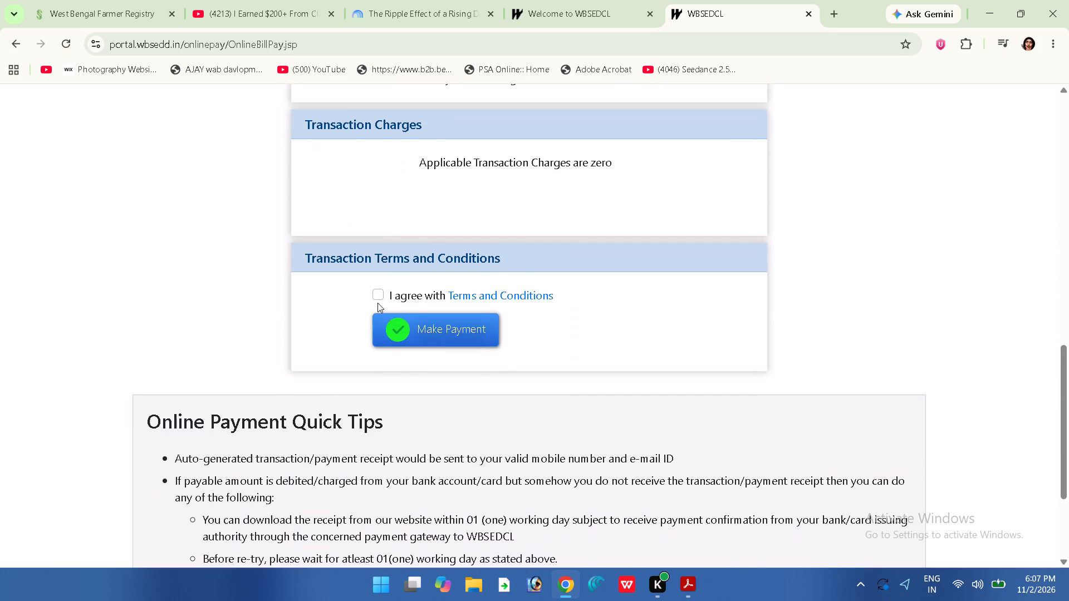
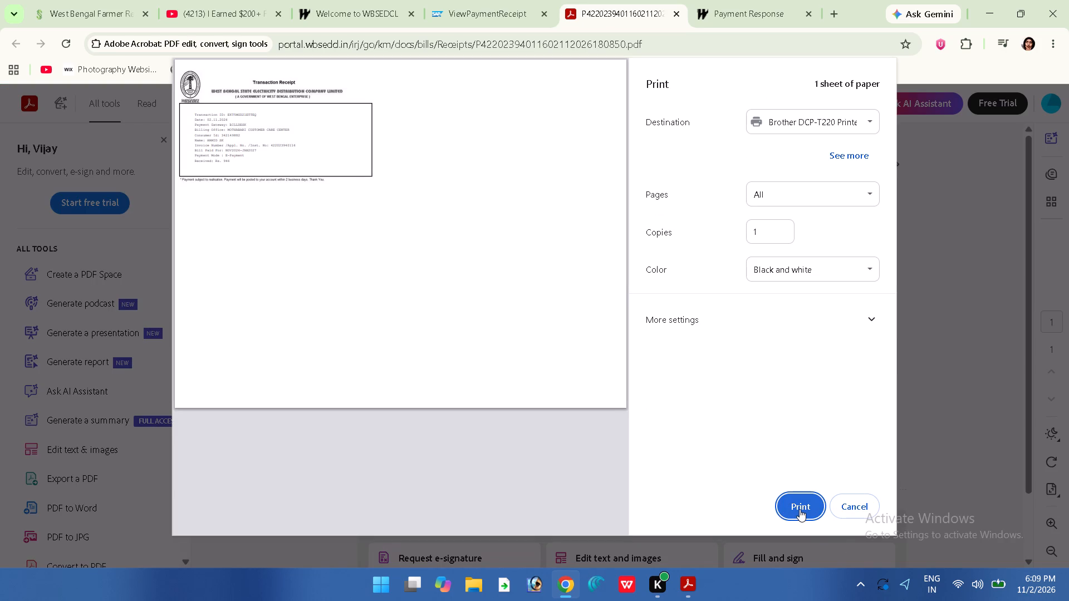
Print one black-and-white copy of the NOV2026-JAN2027 transaction receipt on the Brother DCP-T220 printer.
{"action": "left_click", "coordinate": [800, 509]}
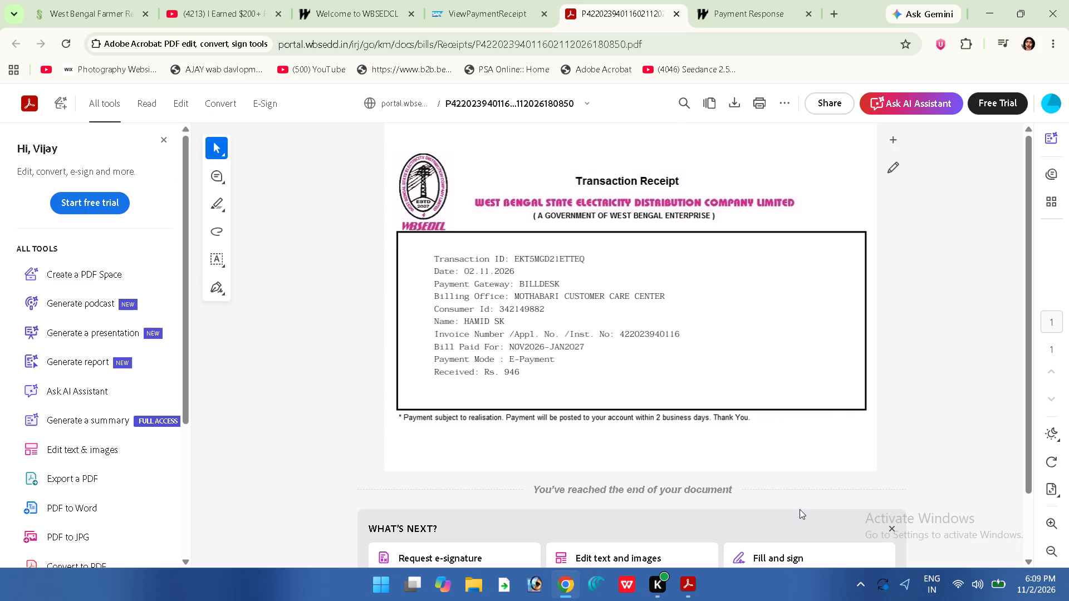
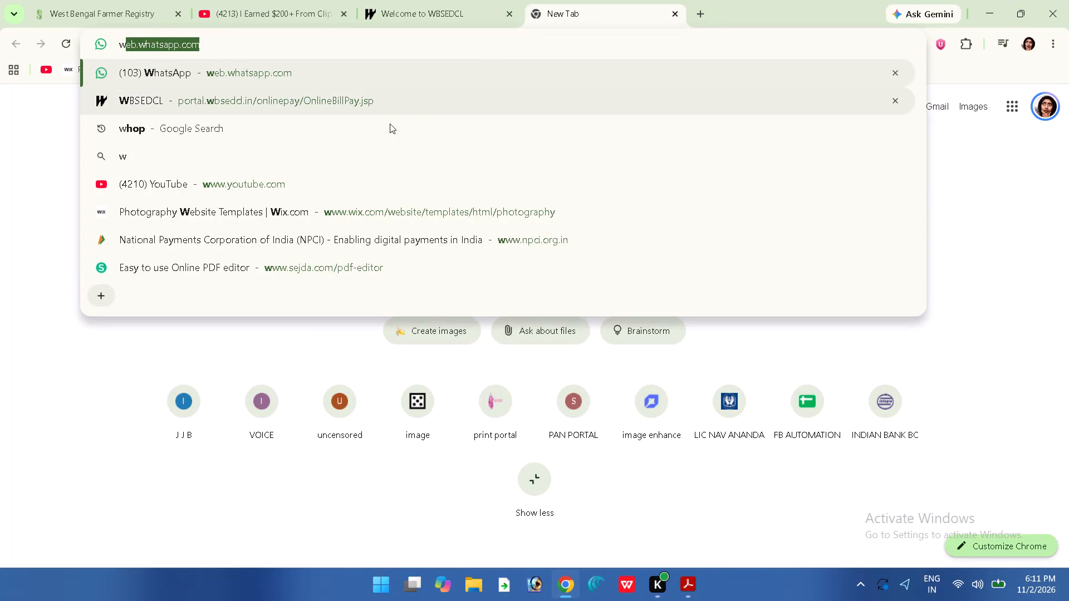
Open the WBSEDCL online bill payment page and bring up the unpaid bills using the consumer ID and captcha text.
{"action": "left_click", "coordinate": [369, 110]}
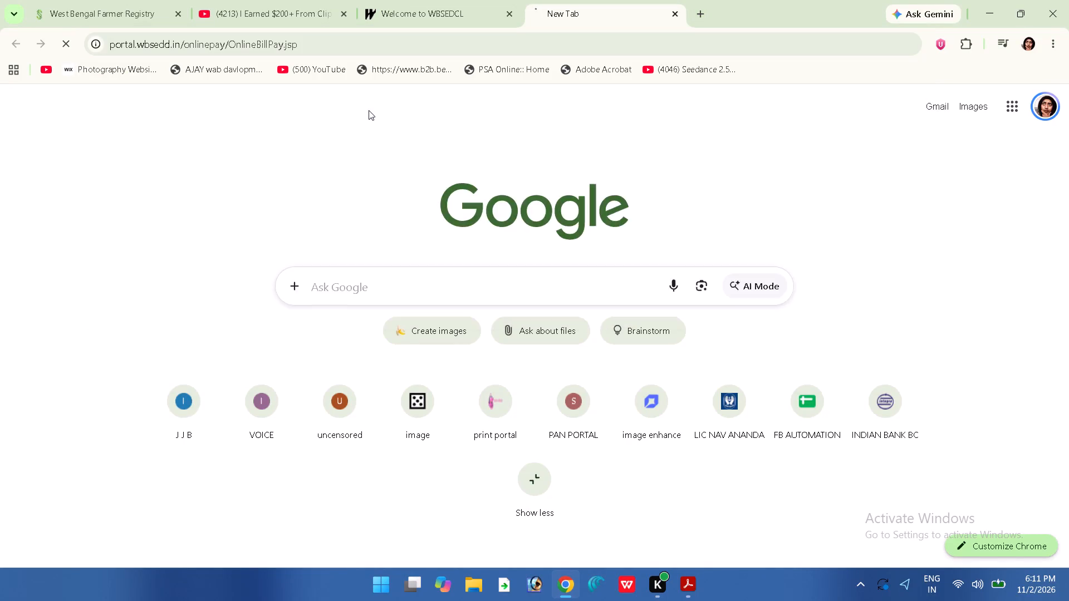
{"action": "left_click", "coordinate": [433, 327]}
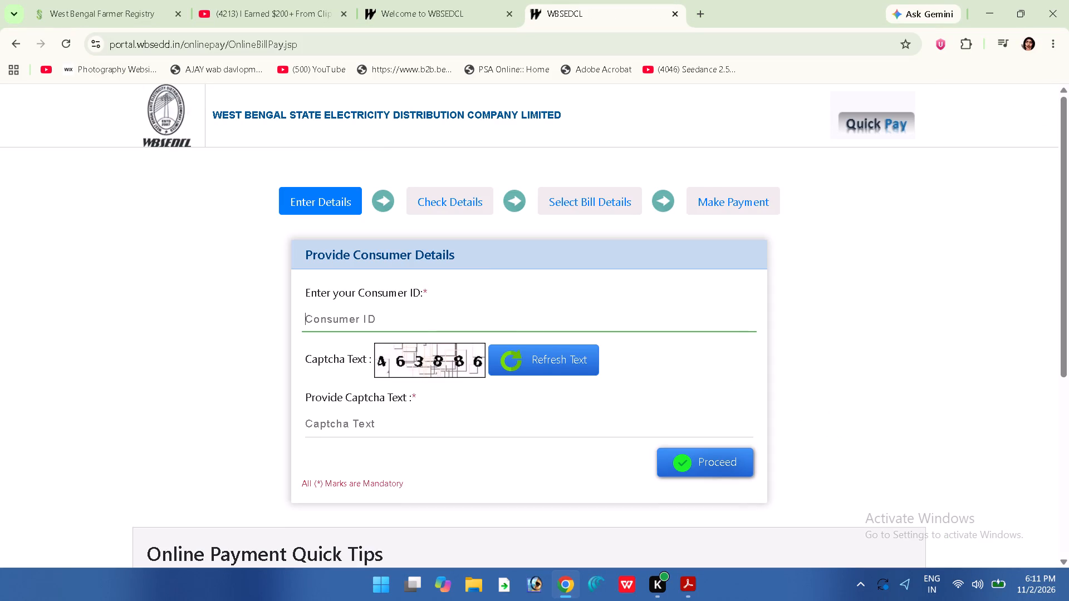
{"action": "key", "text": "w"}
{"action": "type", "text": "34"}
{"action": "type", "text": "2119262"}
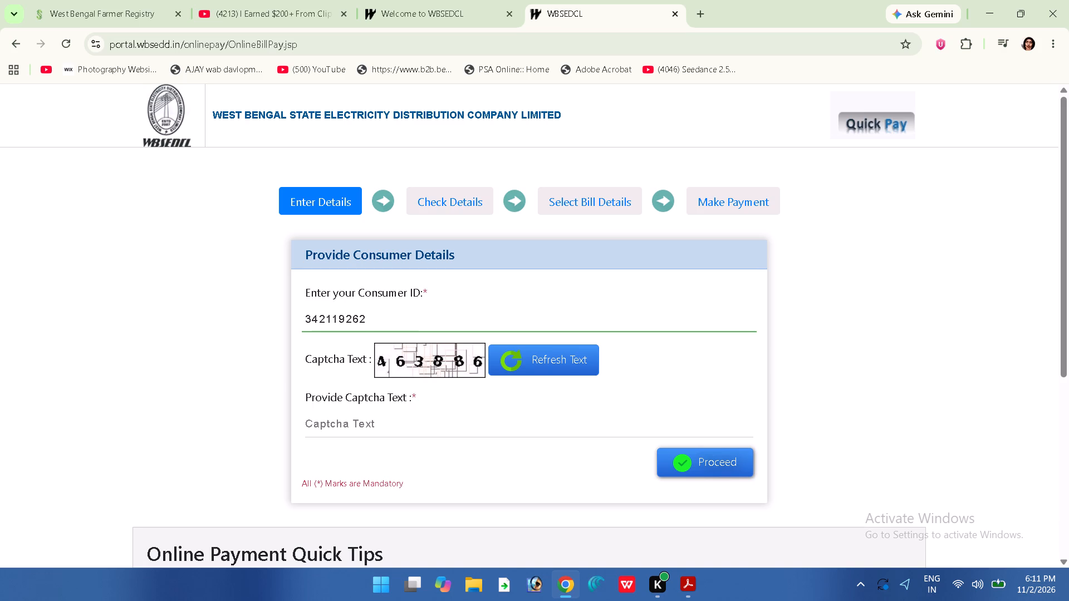
{"action": "left_click", "coordinate": [320, 426]}
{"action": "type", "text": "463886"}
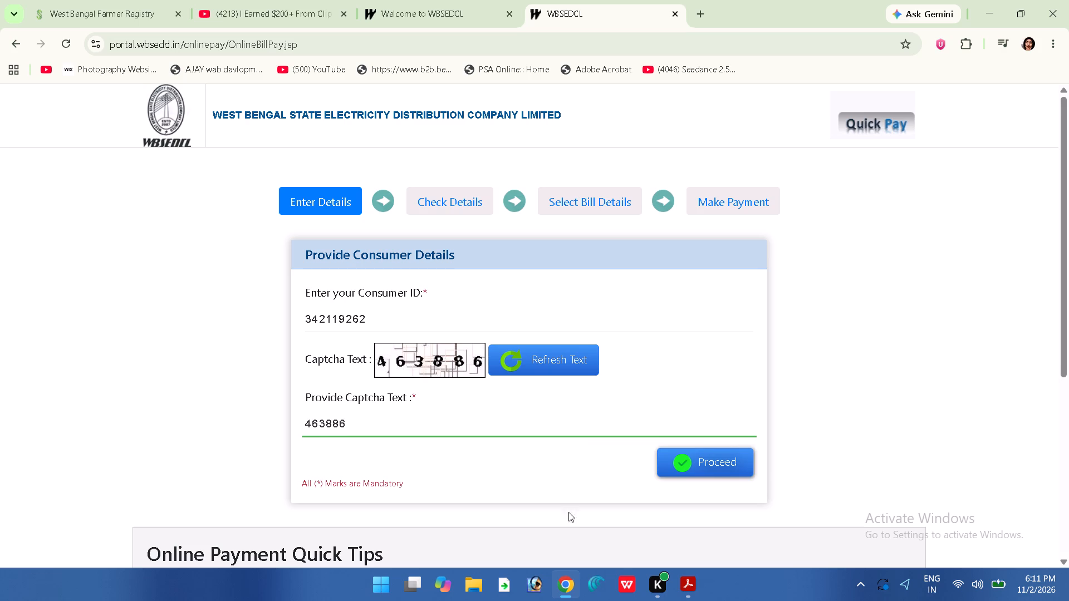
{"action": "left_click", "coordinate": [676, 470]}
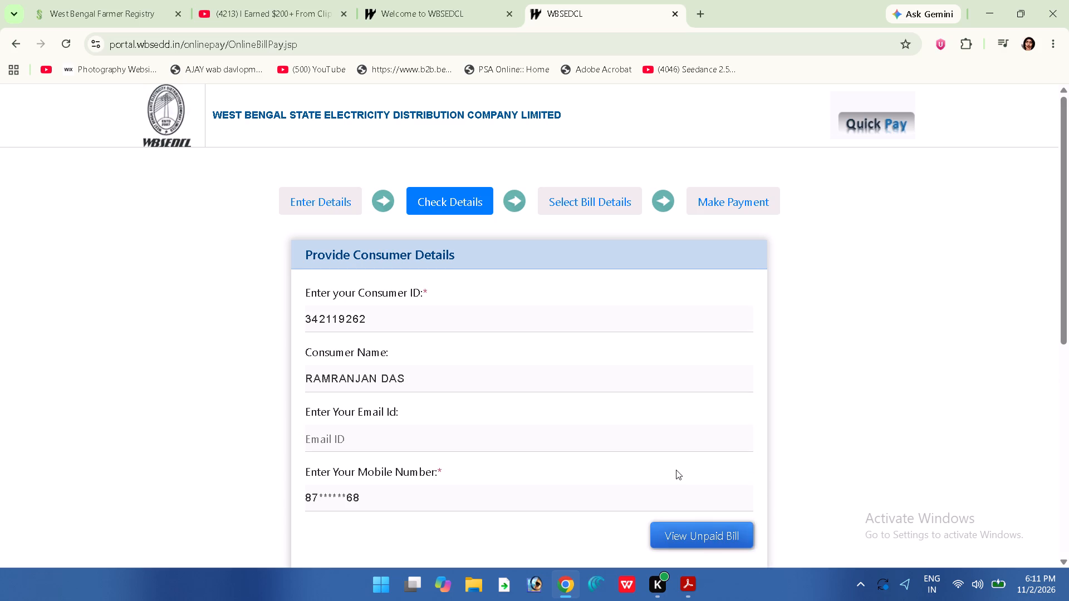
{"action": "left_click", "coordinate": [707, 534]}
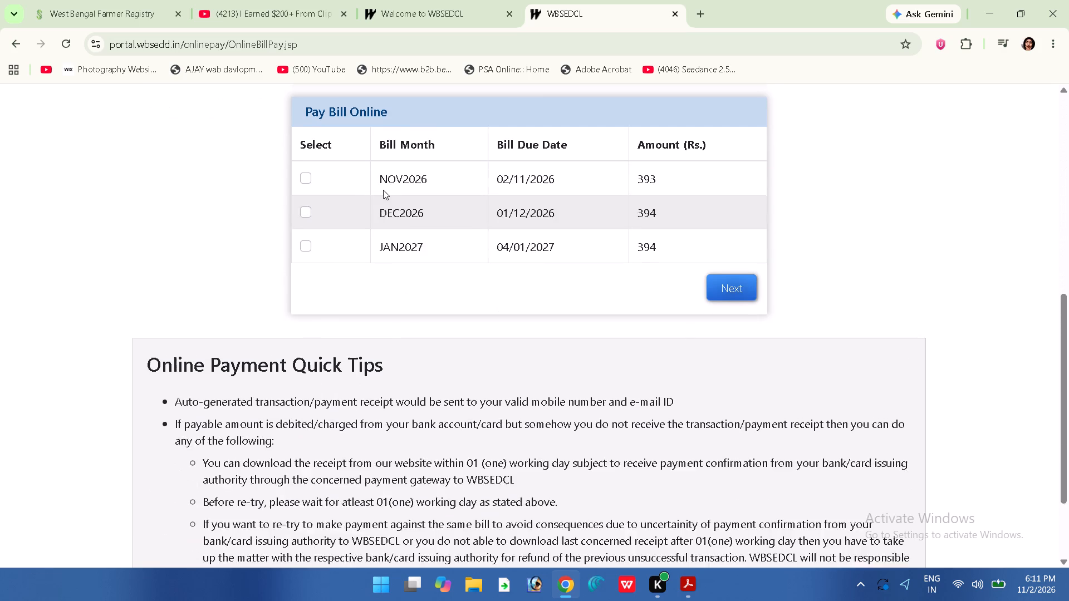
Select only the NOV2026 bill for payment and proceed to the payment gateway choice.
{"action": "left_click", "coordinate": [297, 93]}
{"action": "left_click", "coordinate": [303, 91]}
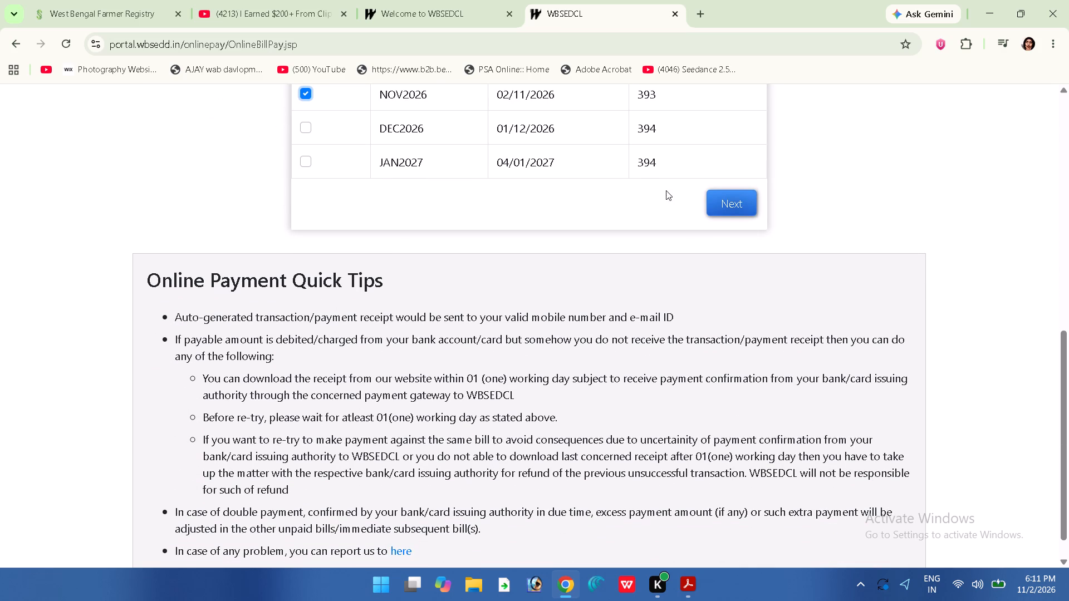
{"action": "left_click", "coordinate": [709, 200]}
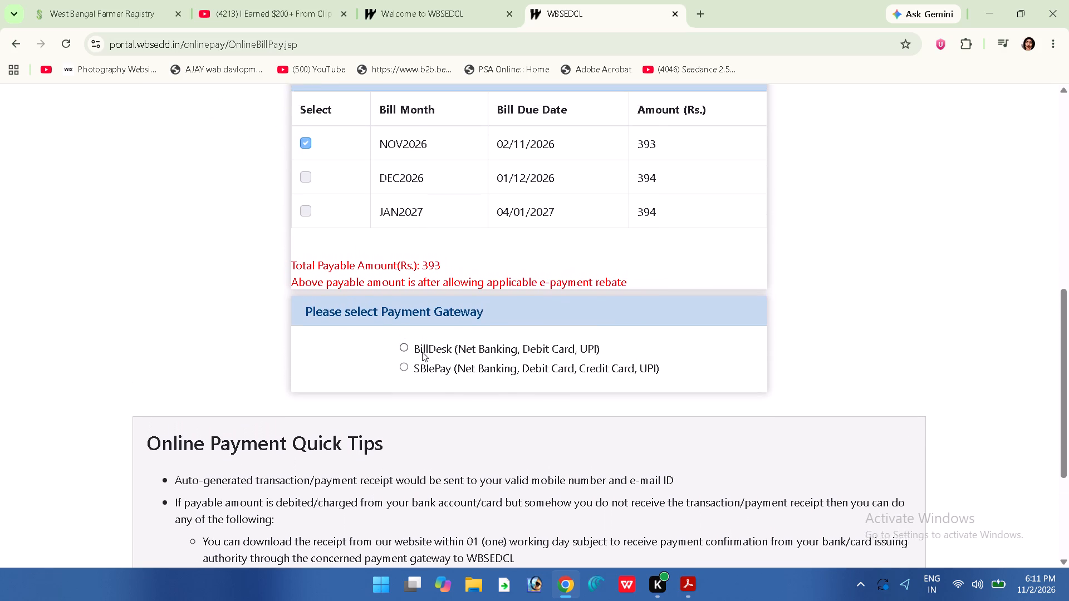
Choose BillDesk as the payment gateway and agree to the transaction terms and conditions.
{"action": "left_click", "coordinate": [405, 366]}
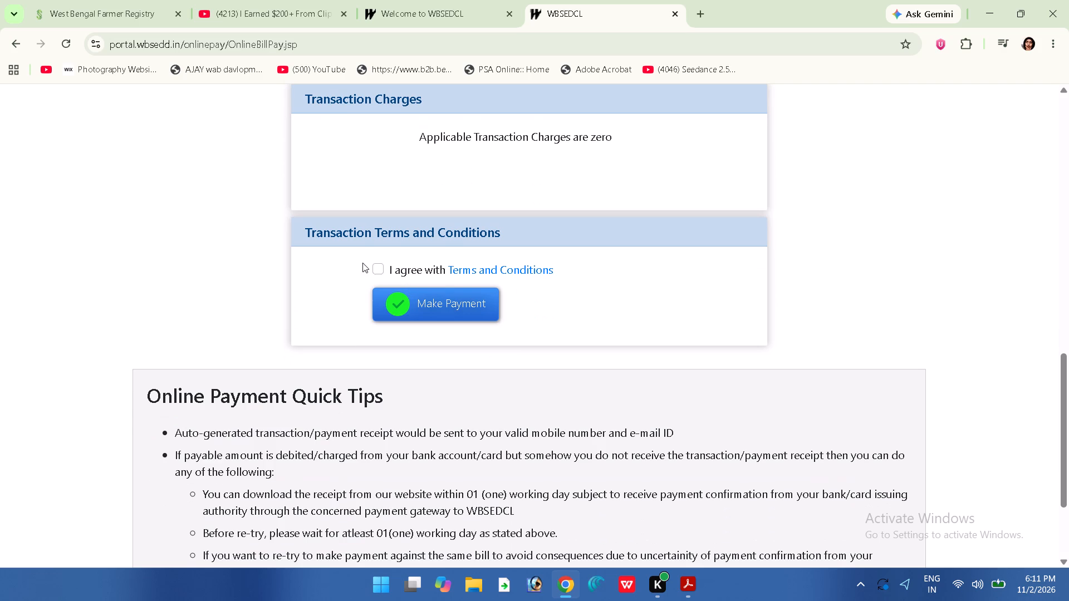
{"action": "left_click", "coordinate": [376, 271]}
{"action": "scroll", "coordinate": [517, 194], "scroll_direction": "up", "scroll_amount": 1}
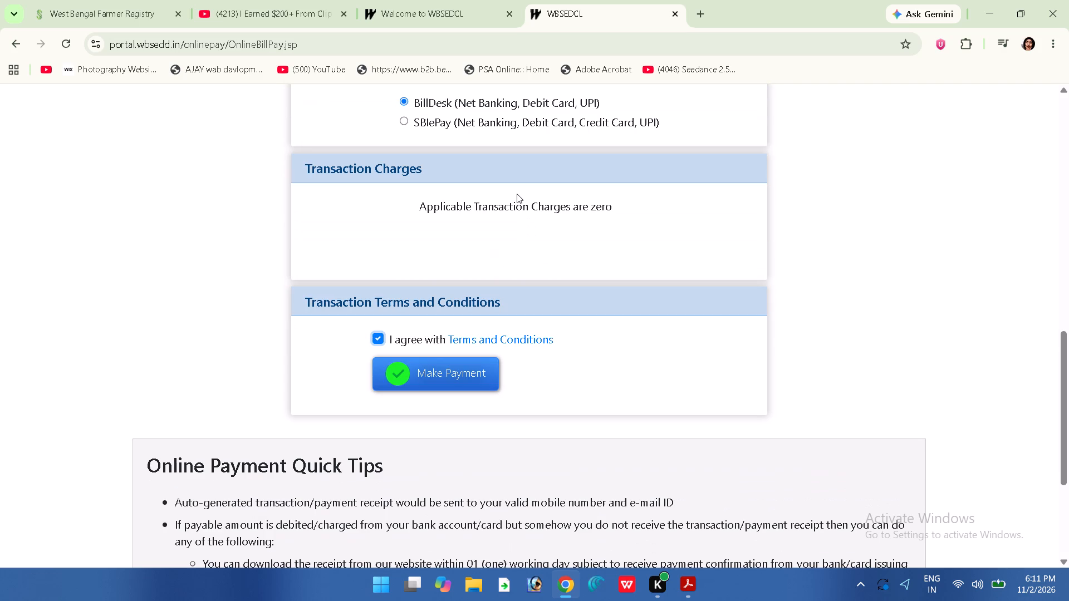
{"action": "scroll", "coordinate": [517, 194], "scroll_direction": "up", "scroll_amount": 3}
{"action": "scroll", "coordinate": [517, 194], "scroll_direction": "down", "scroll_amount": 3}
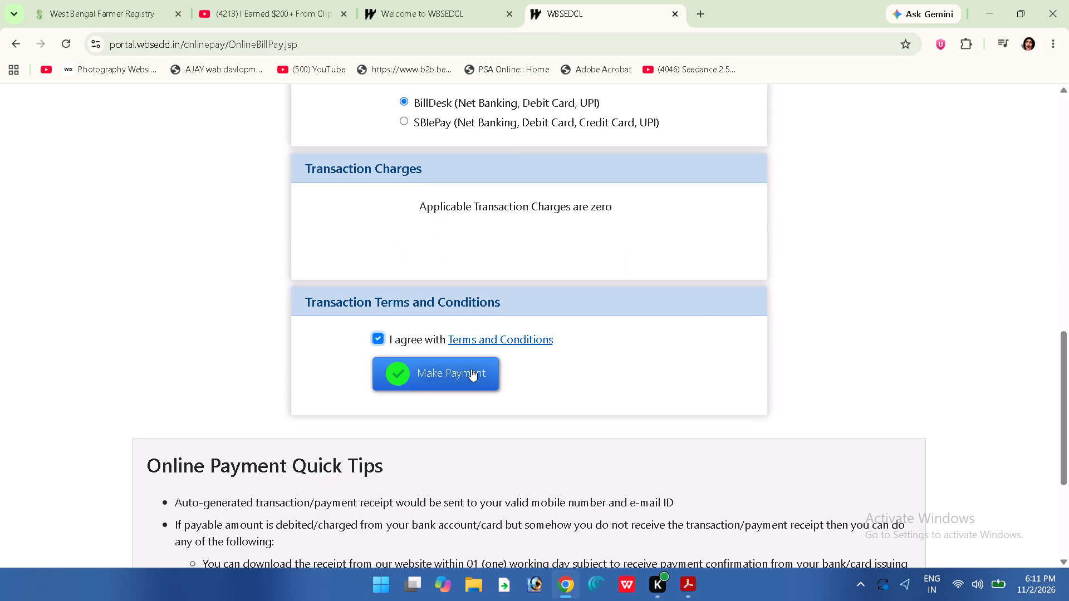
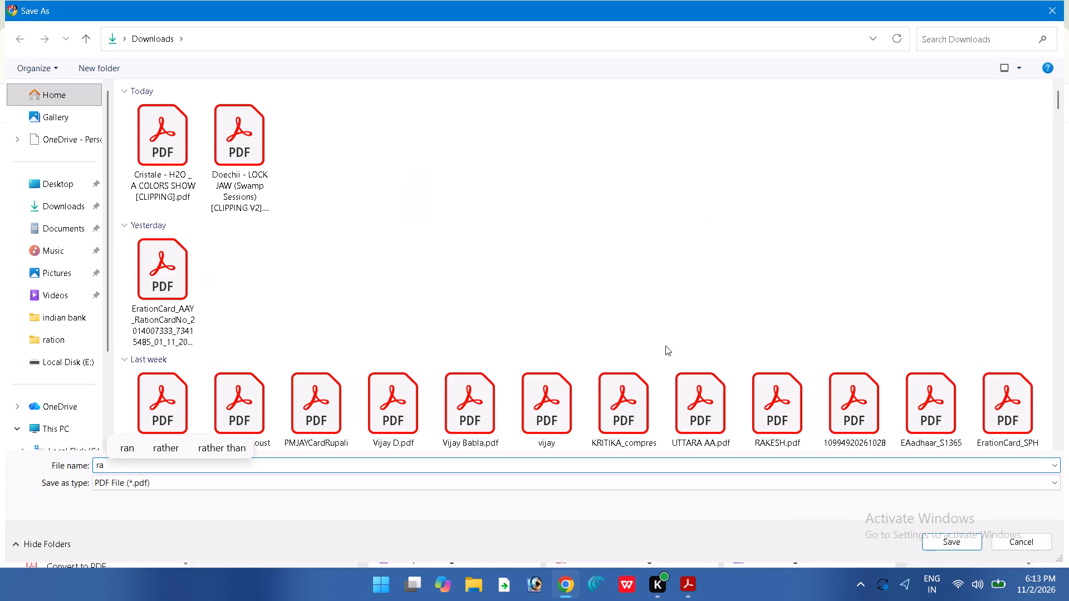
Save the PDF in the Downloads folder, using the consumer's name as the file name.
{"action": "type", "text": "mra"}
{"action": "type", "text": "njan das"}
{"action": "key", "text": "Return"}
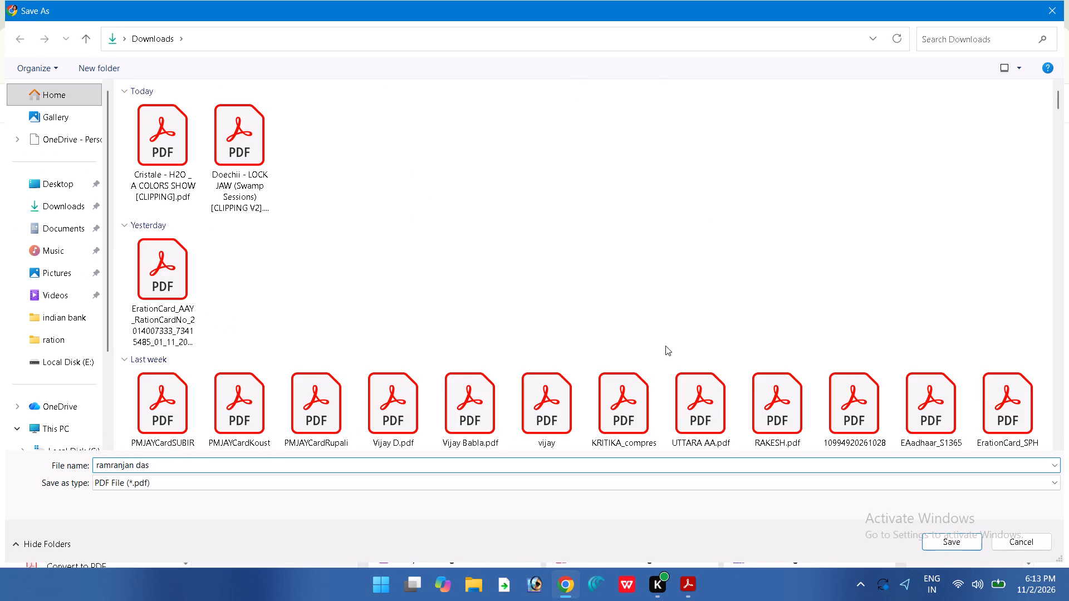
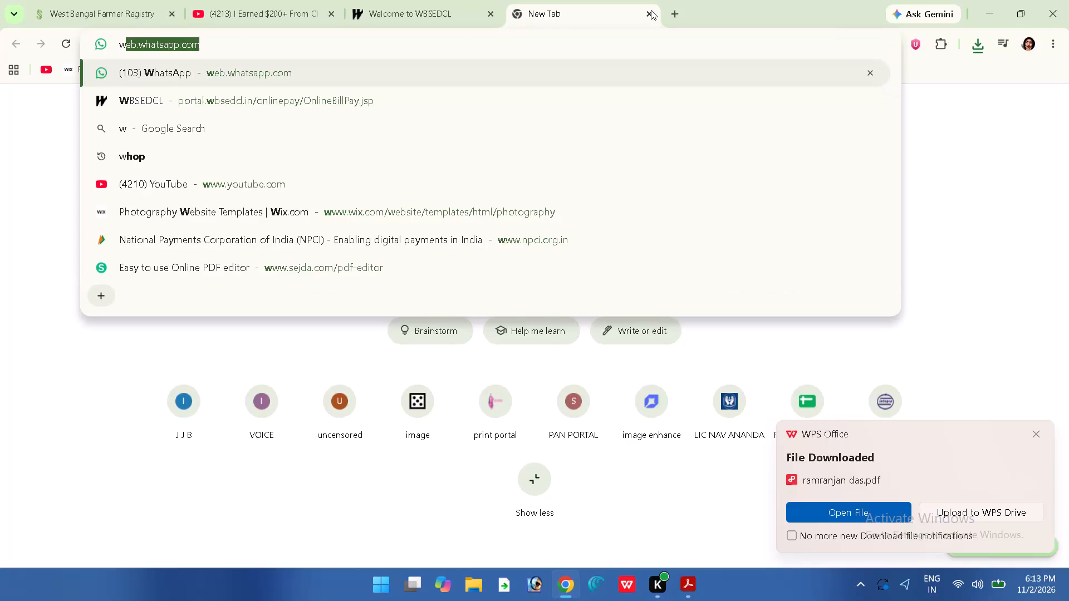
Open the WBSEDCL online bill payment page and submit the next consumer's ID with the captcha text.
{"action": "left_click", "coordinate": [488, 97]}
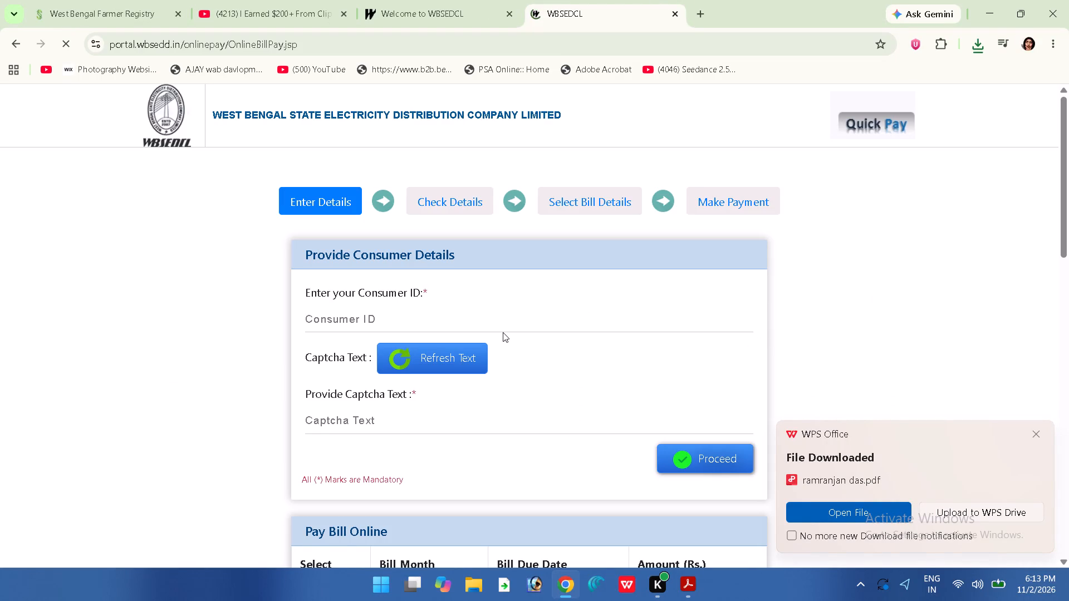
{"action": "left_click", "coordinate": [503, 332]}
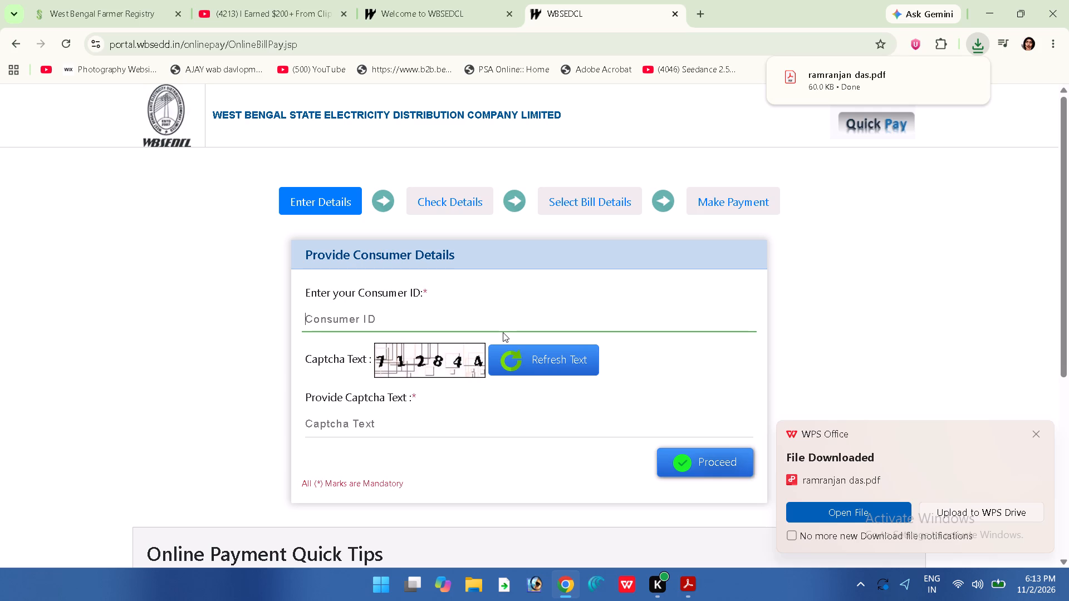
{"action": "left_click", "coordinate": [506, 330]}
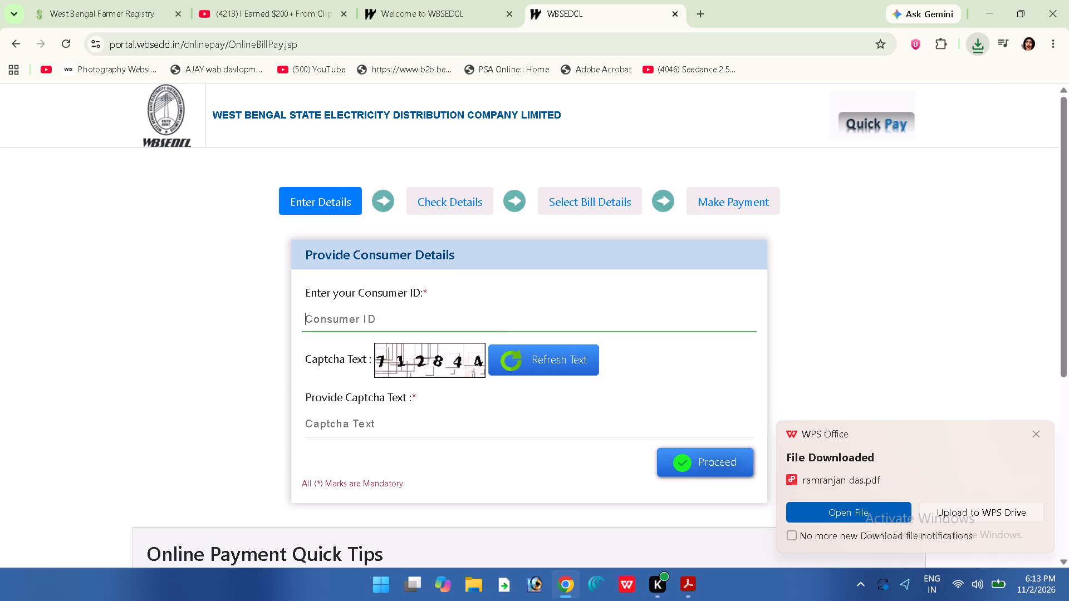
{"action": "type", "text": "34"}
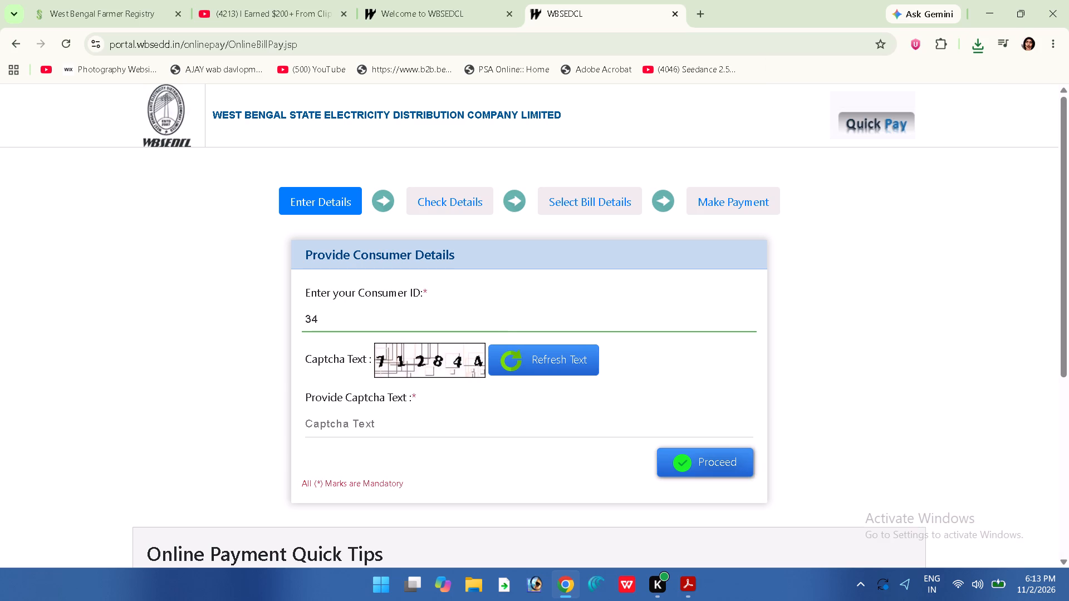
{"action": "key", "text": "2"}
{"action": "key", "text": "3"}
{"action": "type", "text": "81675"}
{"action": "left_click", "coordinate": [389, 422]}
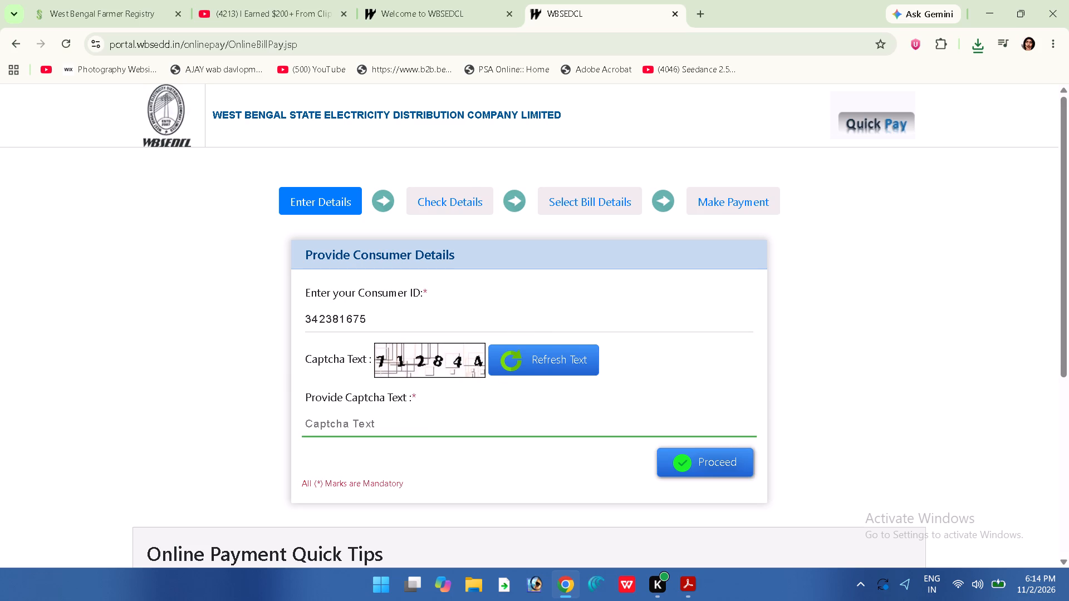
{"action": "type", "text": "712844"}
{"action": "left_click", "coordinate": [733, 451]}
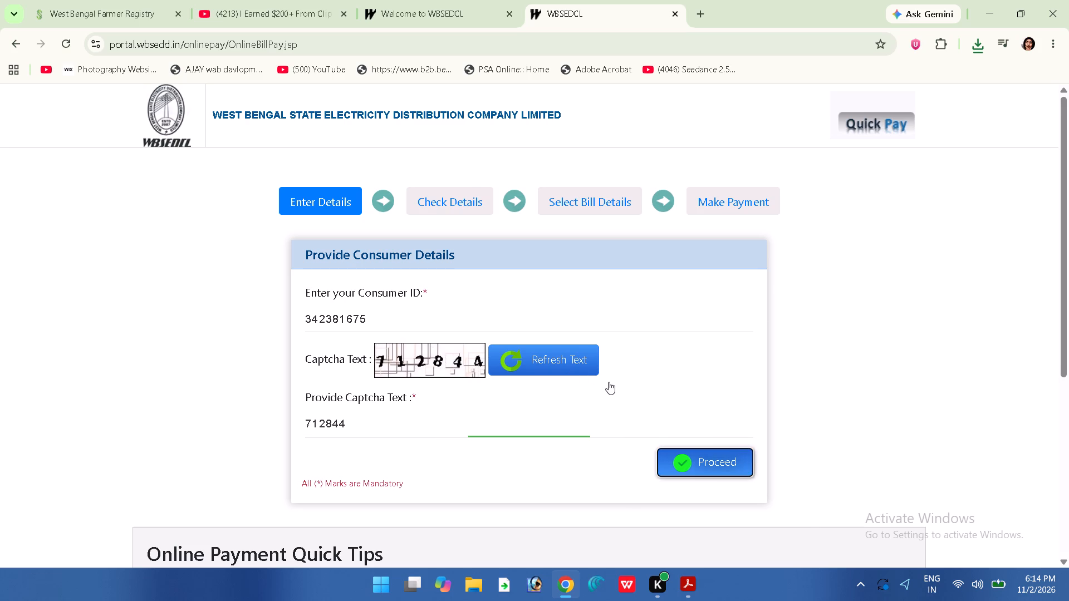
{"action": "scroll", "coordinate": [644, 463], "scroll_direction": "up", "scroll_amount": 3}
{"action": "scroll", "coordinate": [581, 285], "scroll_direction": "down", "scroll_amount": 3}
{"action": "scroll", "coordinate": [612, 345], "scroll_direction": "up", "scroll_amount": 1}
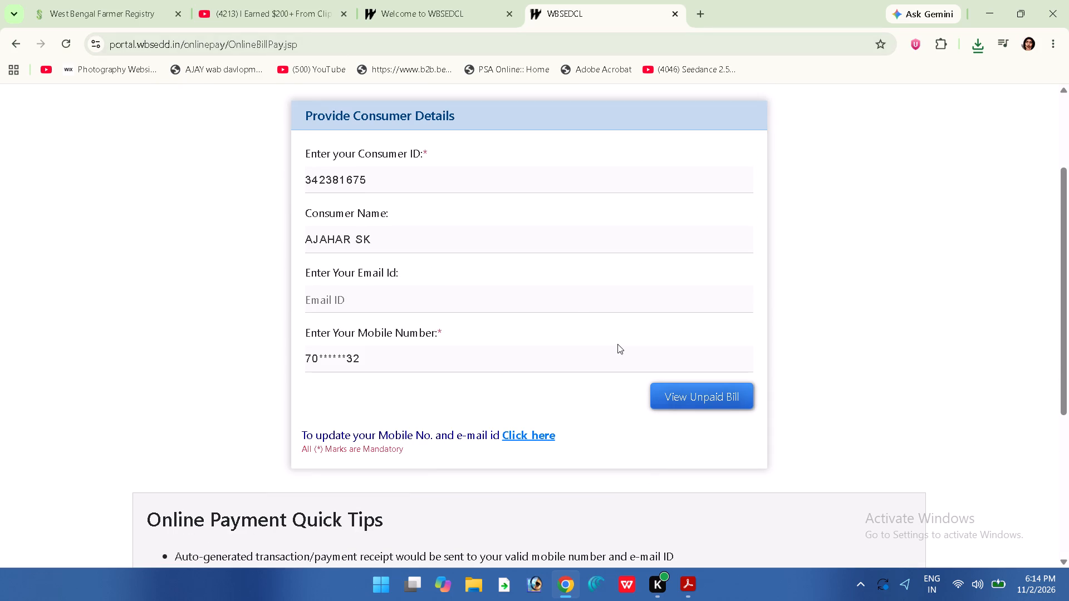
View the consumer's unpaid bills and select the NOV2026, DEC2026 and JAN2027 bills for payment.
{"action": "left_click", "coordinate": [726, 403]}
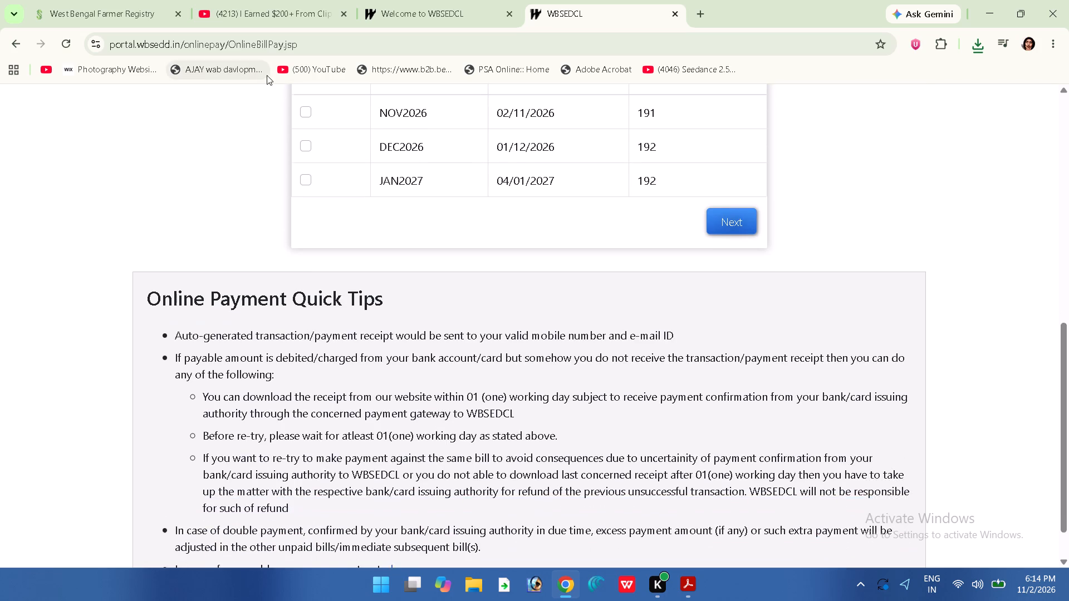
{"action": "left_click", "coordinate": [305, 98]}
{"action": "left_click", "coordinate": [300, 134]}
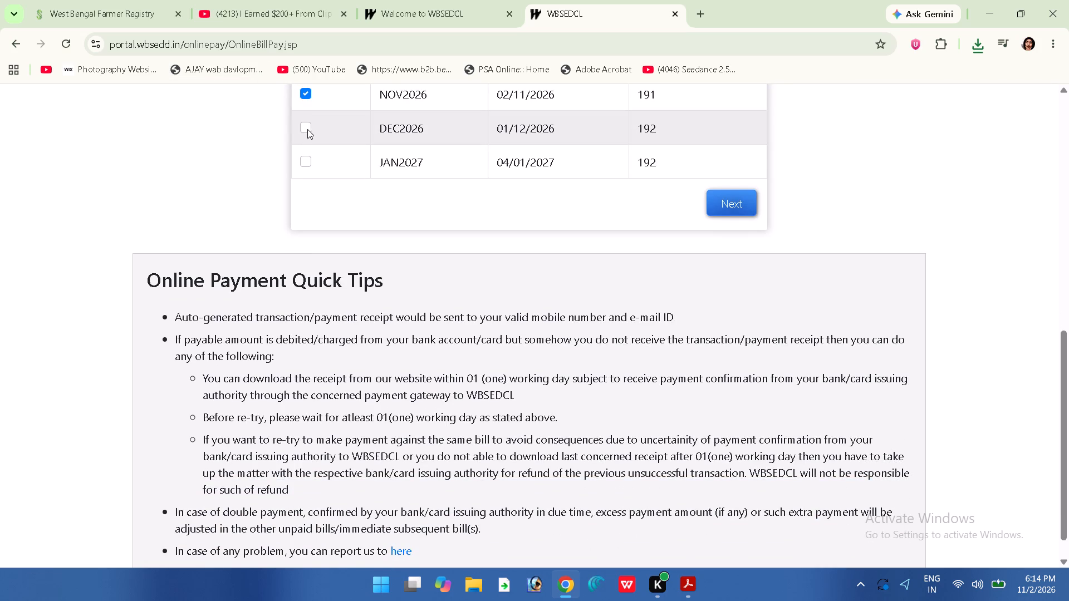
{"action": "left_click", "coordinate": [307, 129]}
{"action": "left_click", "coordinate": [302, 156]}
{"action": "left_click", "coordinate": [713, 196]}
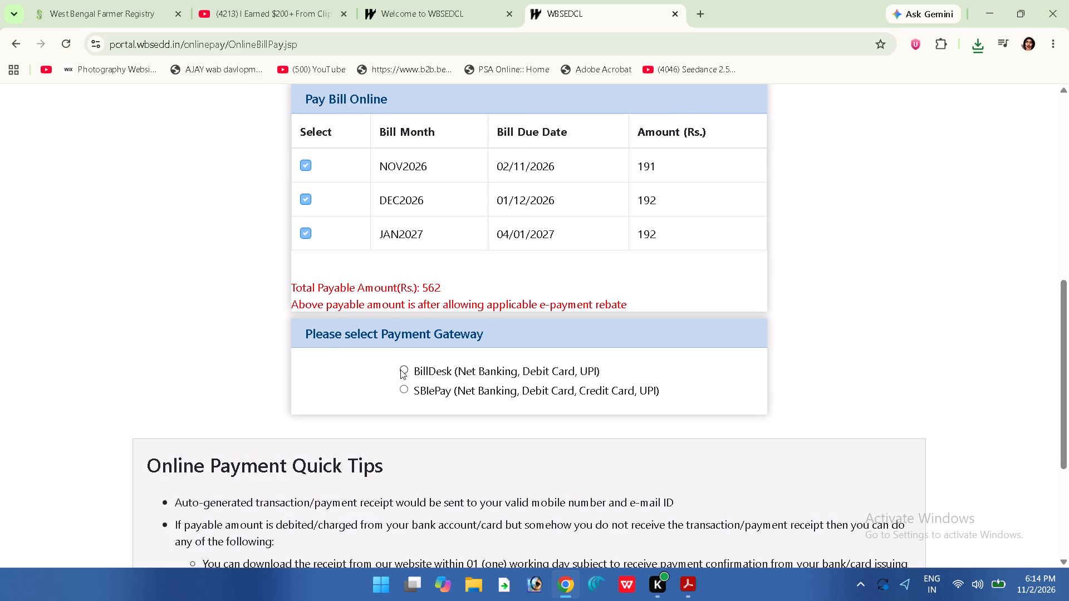
Choose BillDesk as the payment gateway for the selected bills.
{"action": "left_click", "coordinate": [400, 370]}
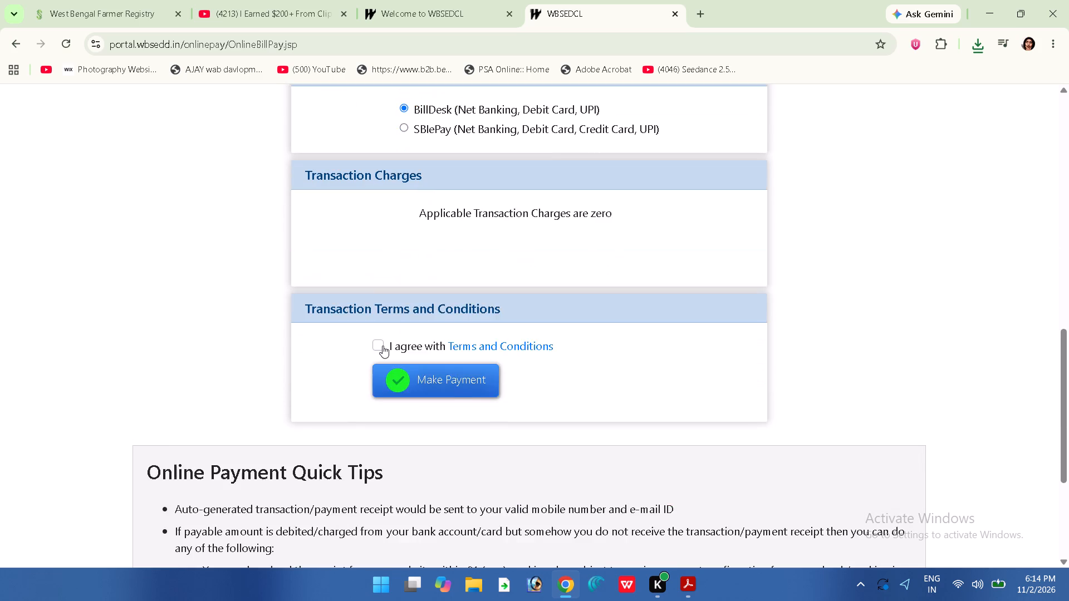
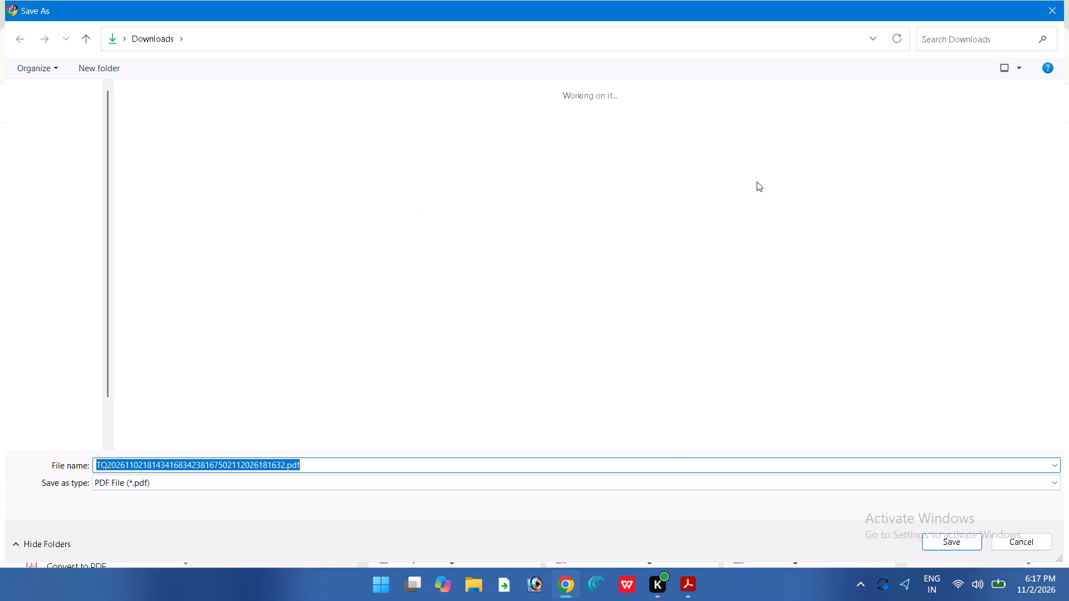
Save the WBSEDCL transaction receipt for the NOV2026-JAN2027 bills as a PDF in Downloads, keeping the suggested file name.
{"action": "left_click", "coordinate": [957, 538]}
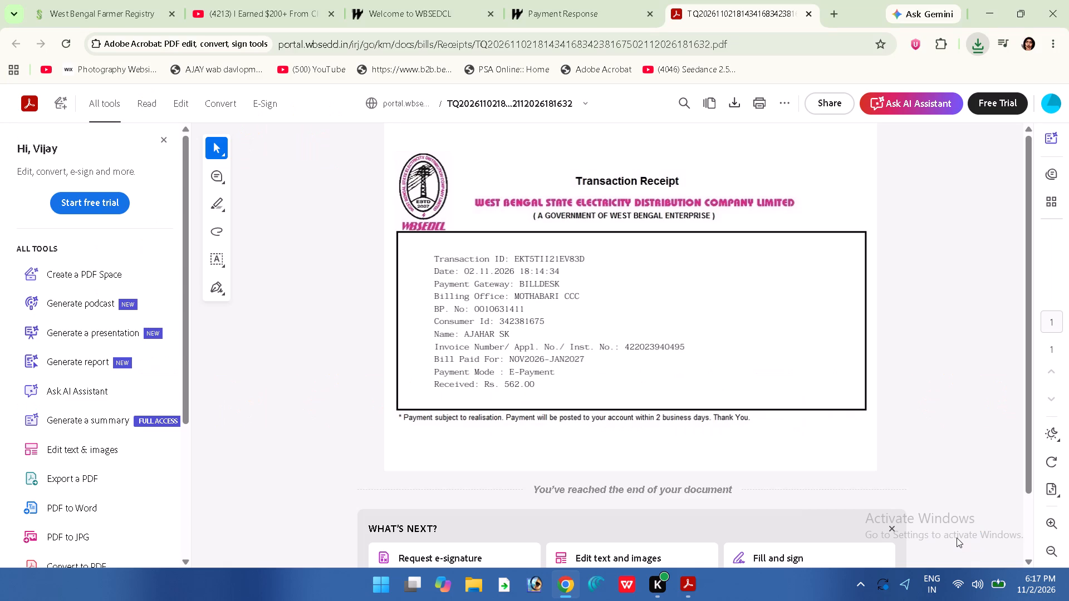
Launch the pinned image editor to work with the saved payment receipt.
{"action": "left_click", "coordinate": [526, 588]}
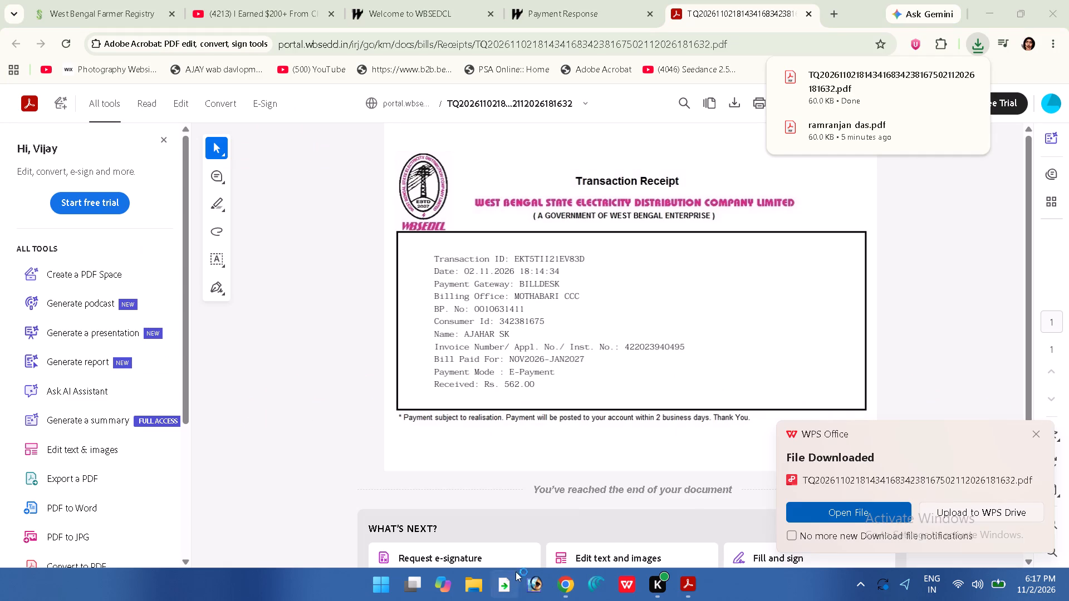